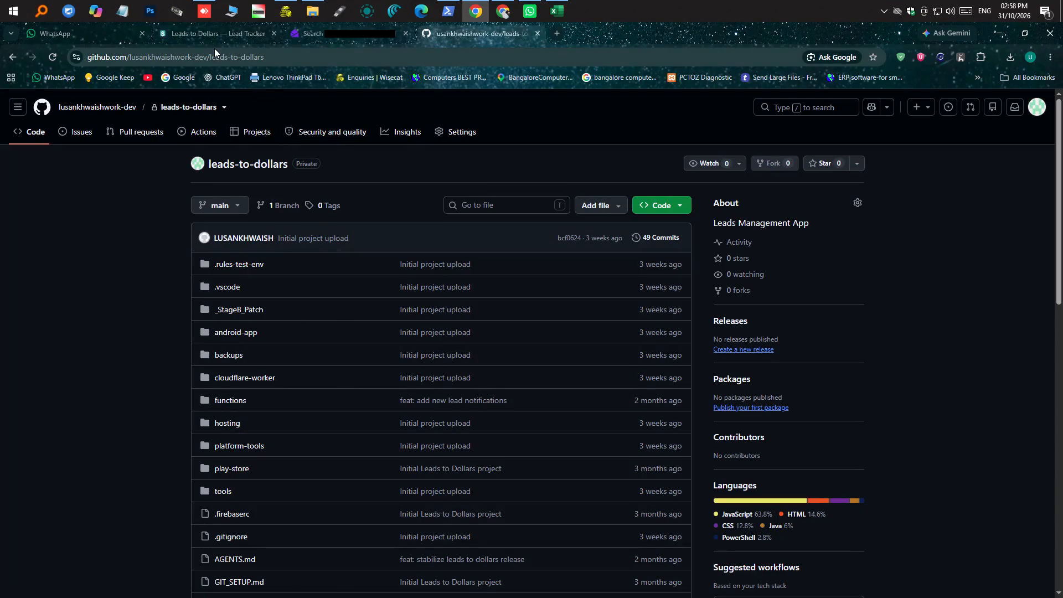
Switch to Wisecat and clear the VAMA name search in Service Call Assignment to list all calls.
left_click(276, 3)
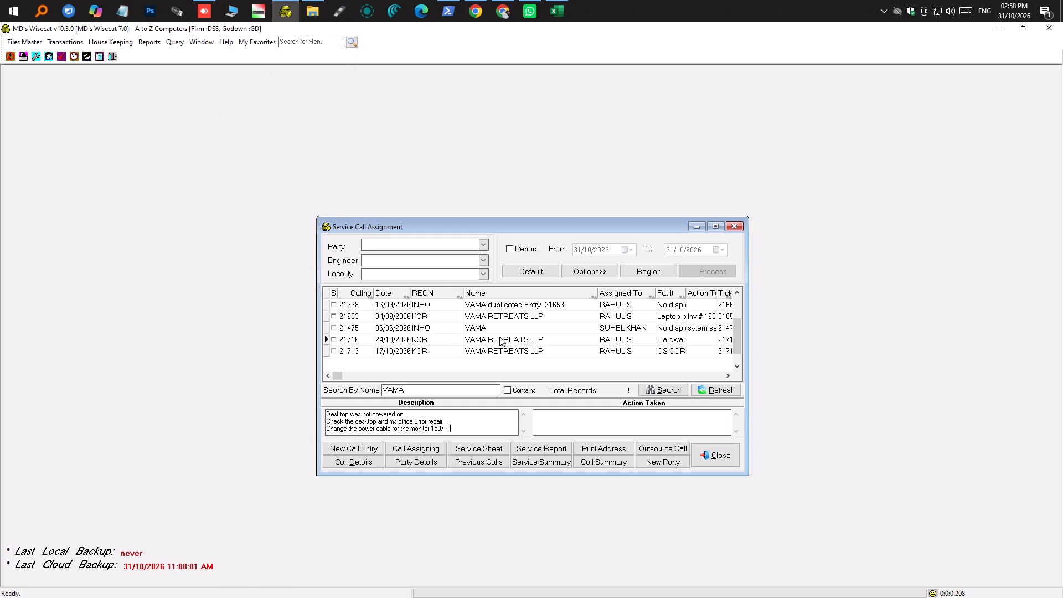
left_click_drag(431, 394, 225, 386)
key("BackSpace")
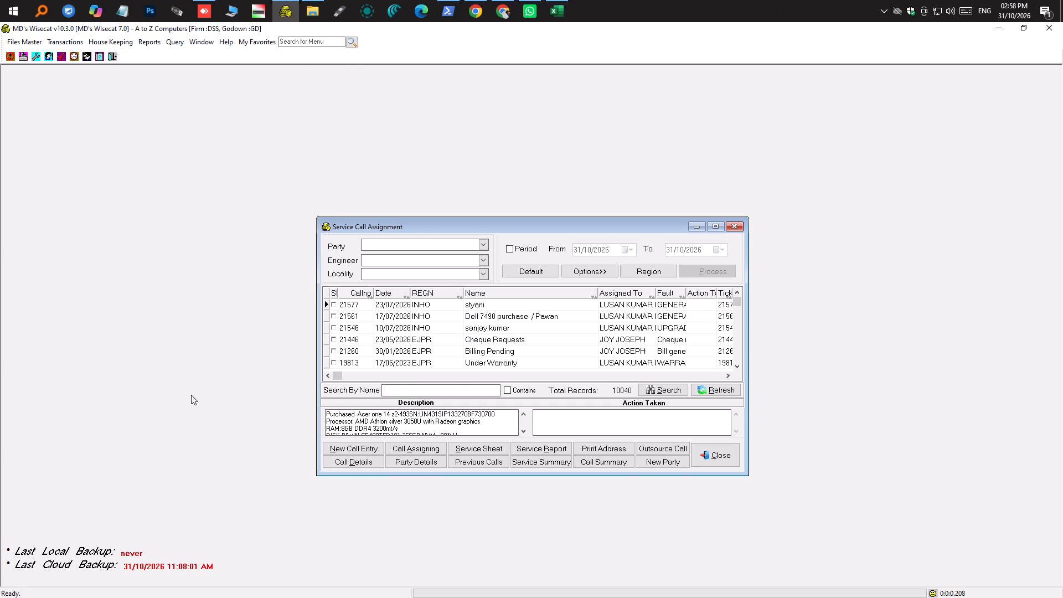
Look at the Under Warranty call's description, and return to the first call in the service call list.
left_click(498, 359)
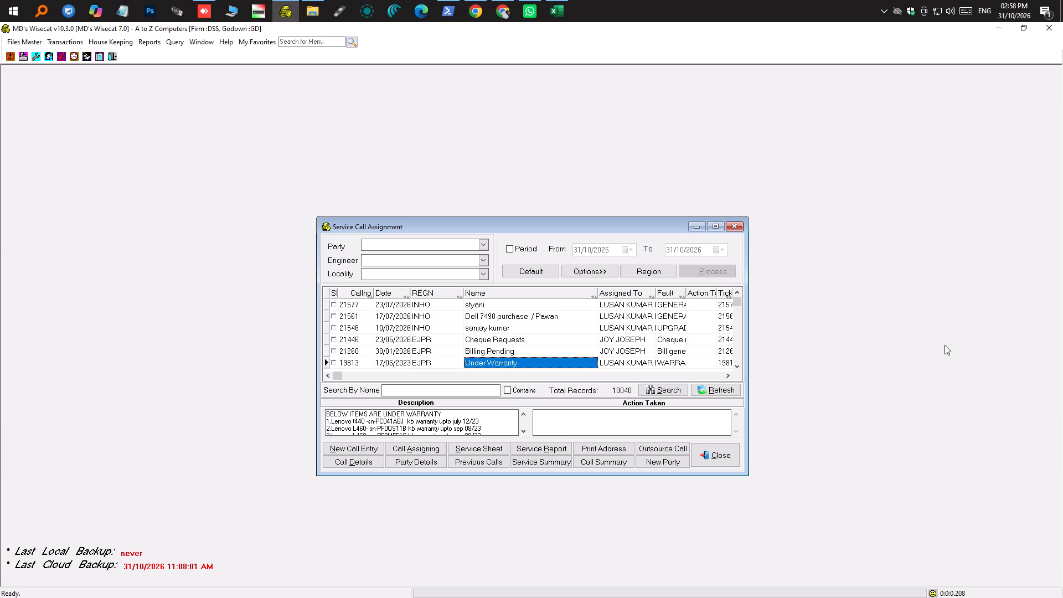
scroll(519, 347, "up", 12)
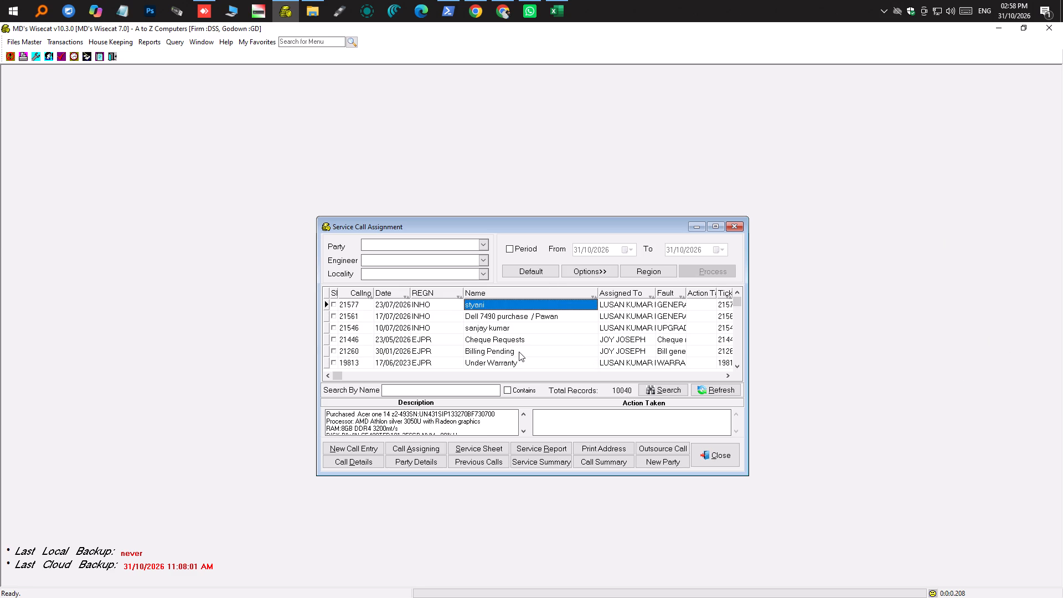
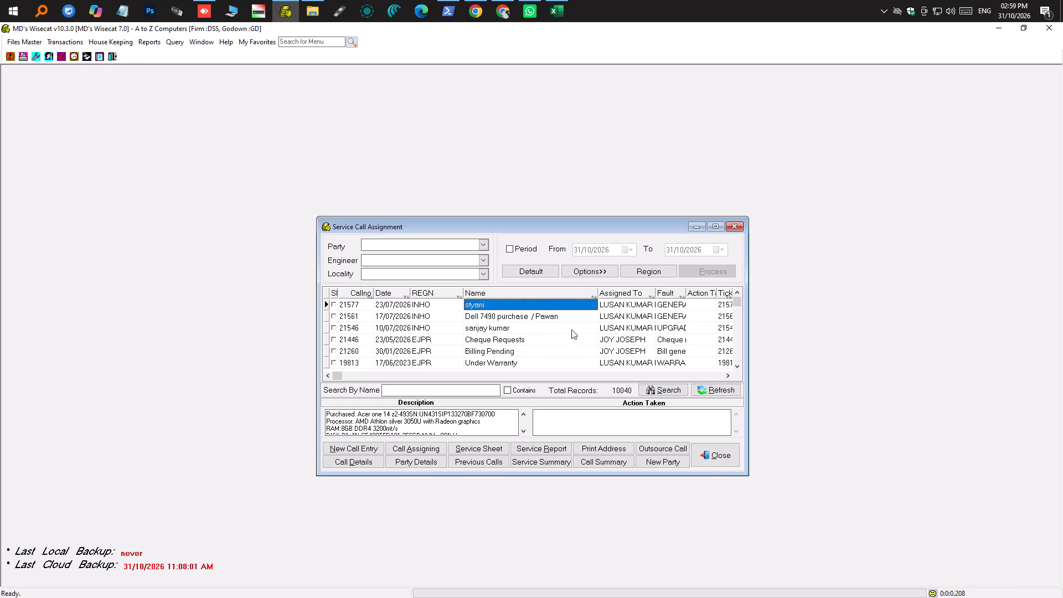
Enable the Period date filter for the service call list.
left_click(511, 251)
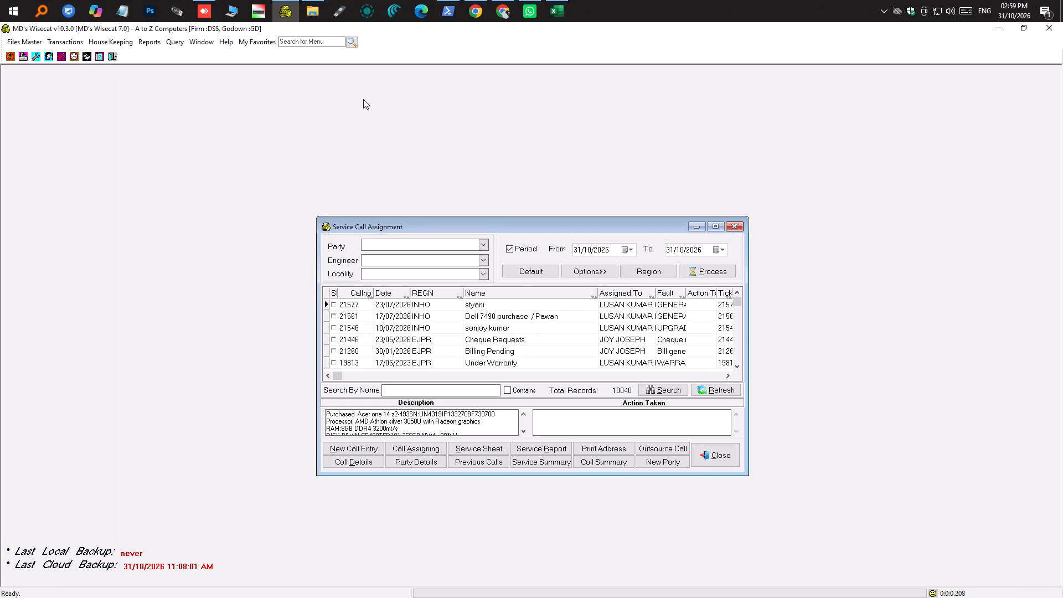
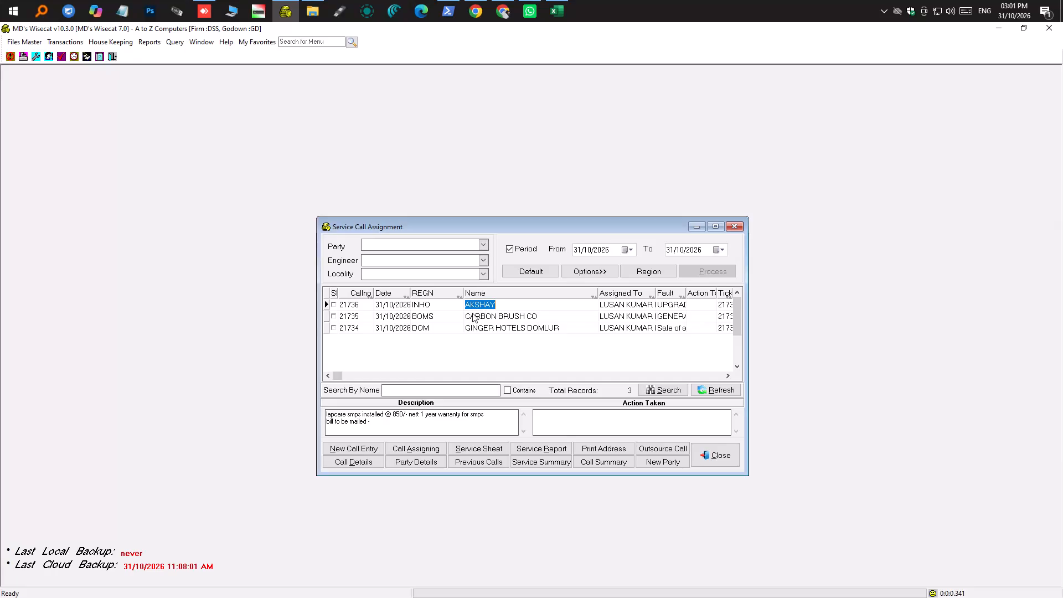
Review the service call records for Carbon Brush Co, Ginger Hotels Domlur and call 21736 in the filtered list.
left_click(471, 315)
left_click(467, 328)
left_click(406, 306)
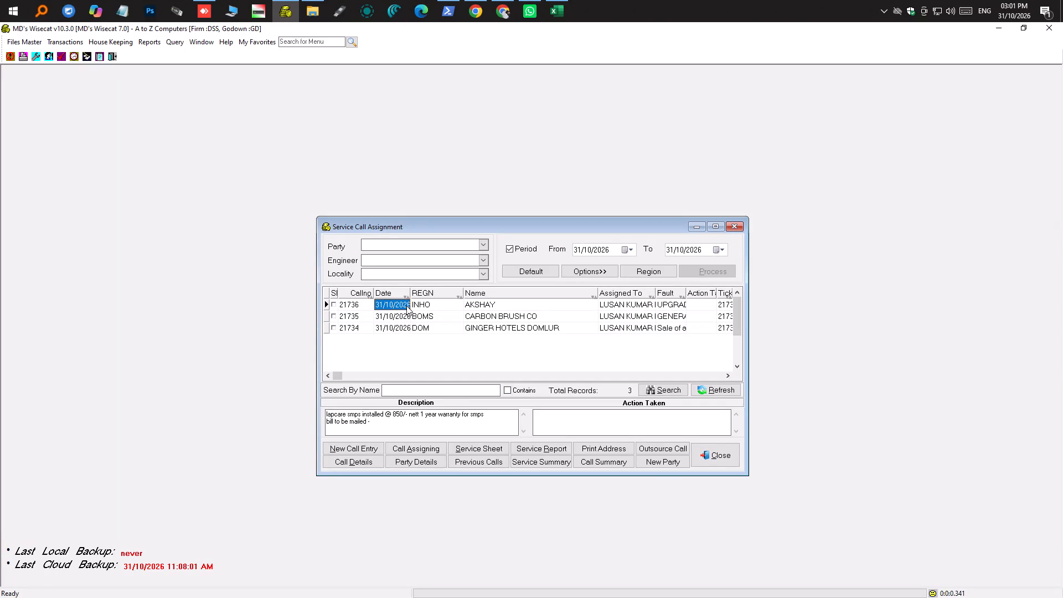
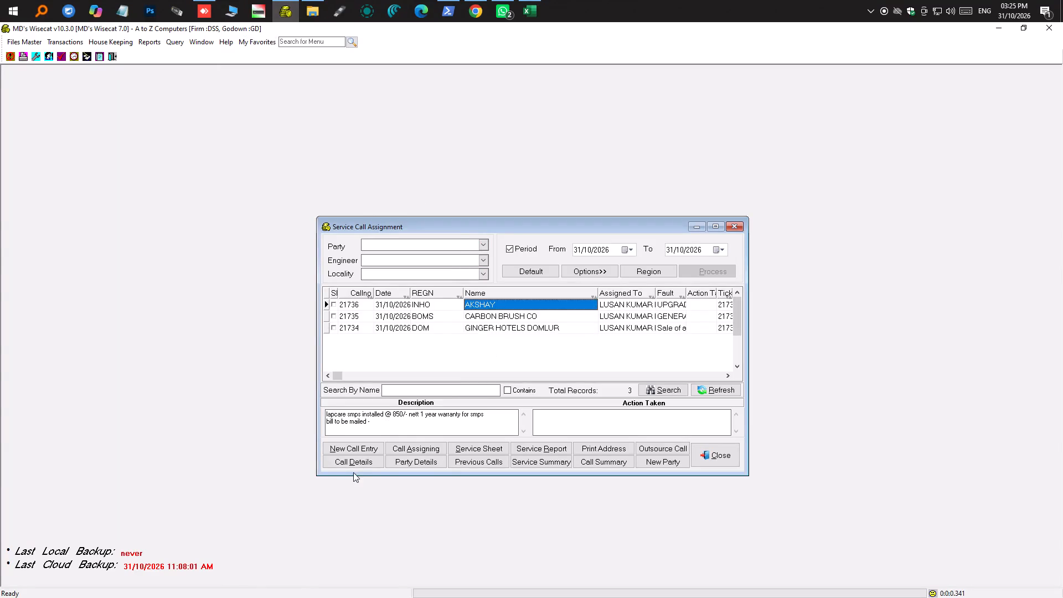
Add the copied customer e-mail address to the details of service call 21736, save the record and close it.
left_click(352, 461)
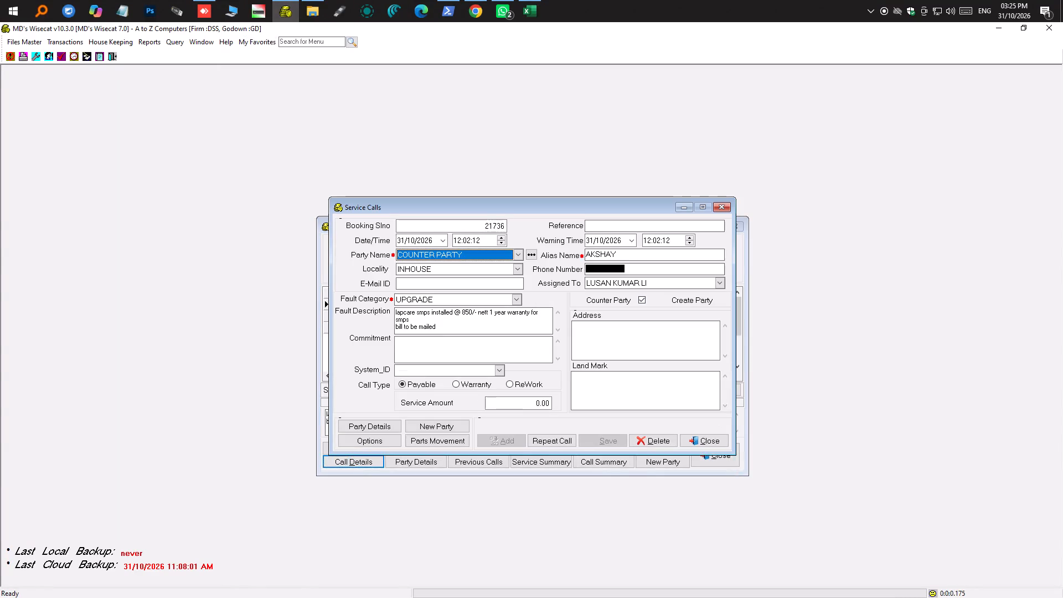
left_click(430, 288)
key("ctrl+v")
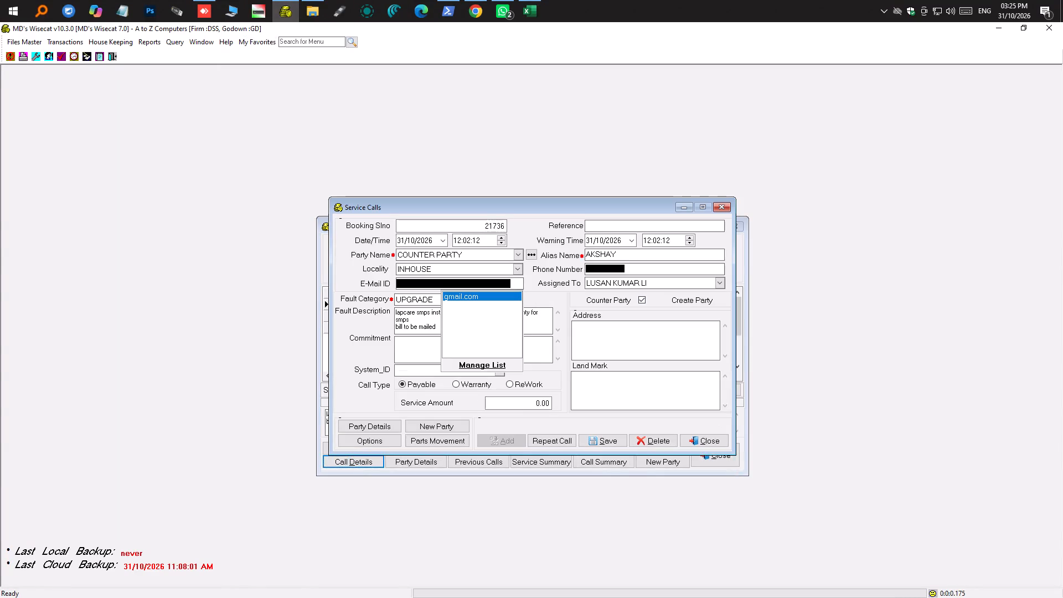
key("Tab")
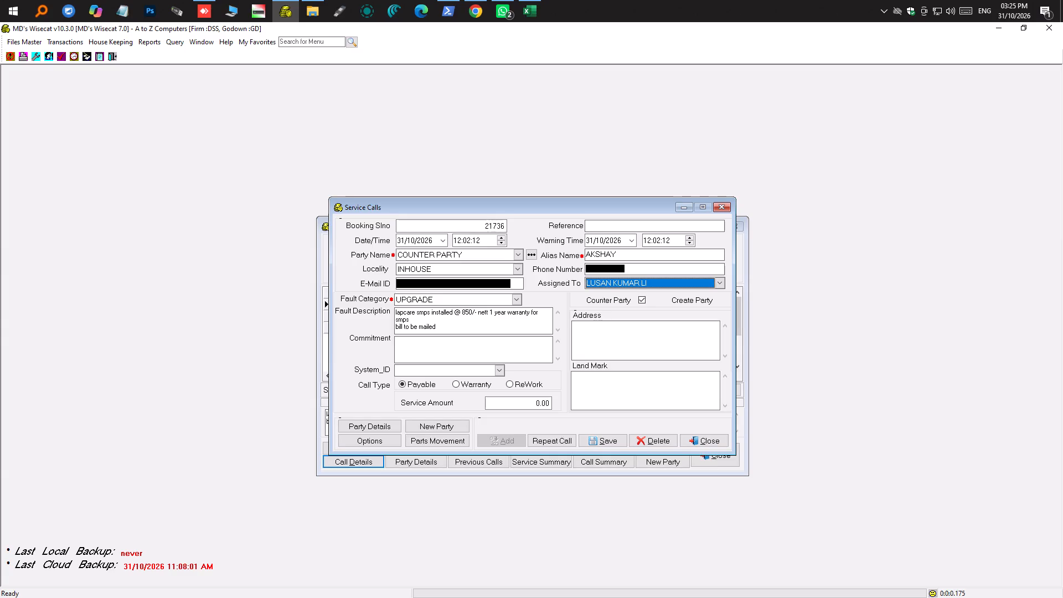
left_click(440, 330)
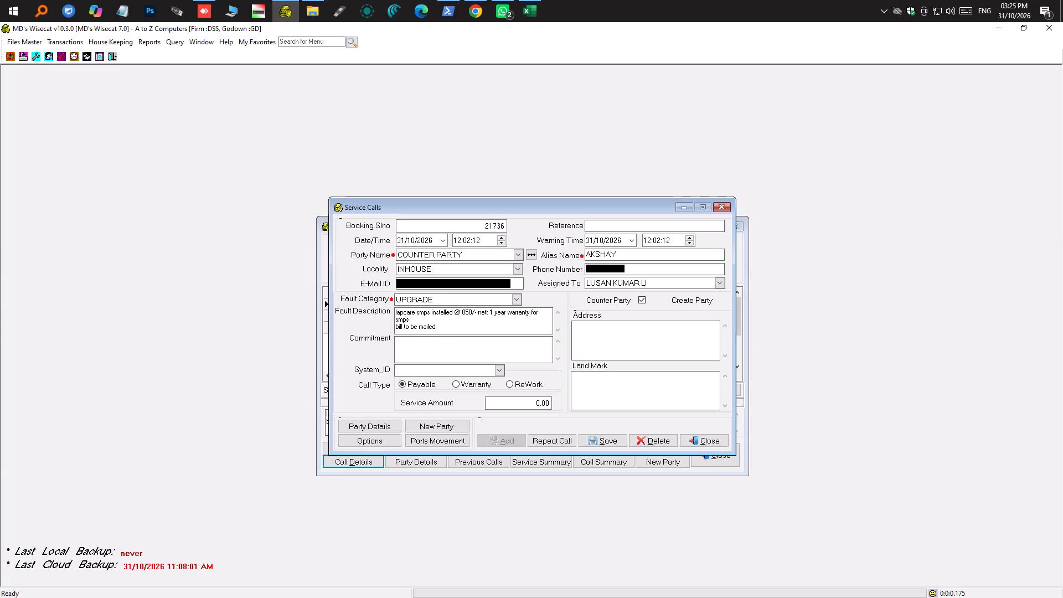
left_click(595, 437)
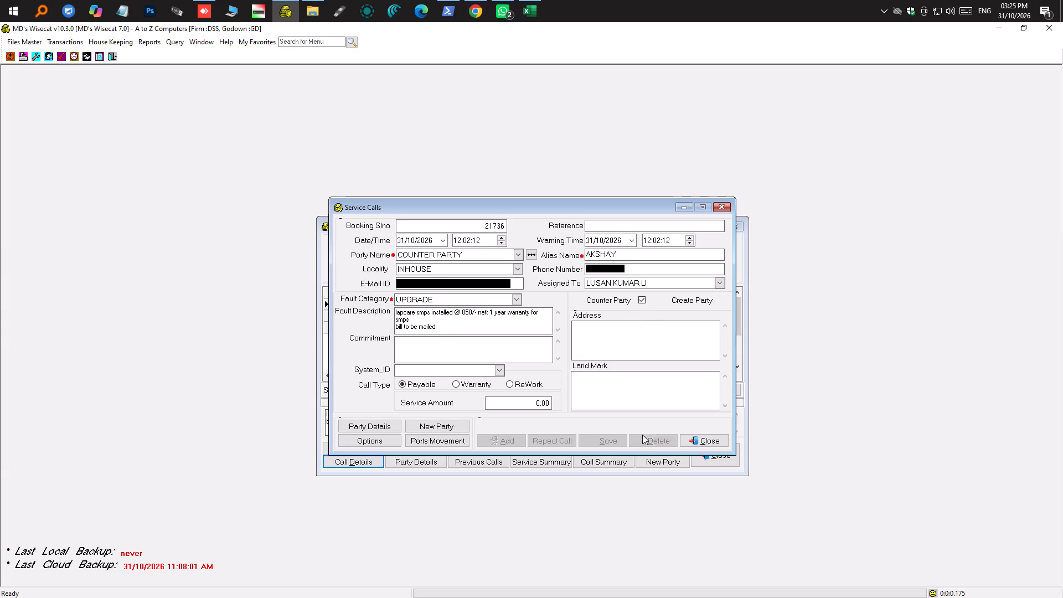
left_click(713, 440)
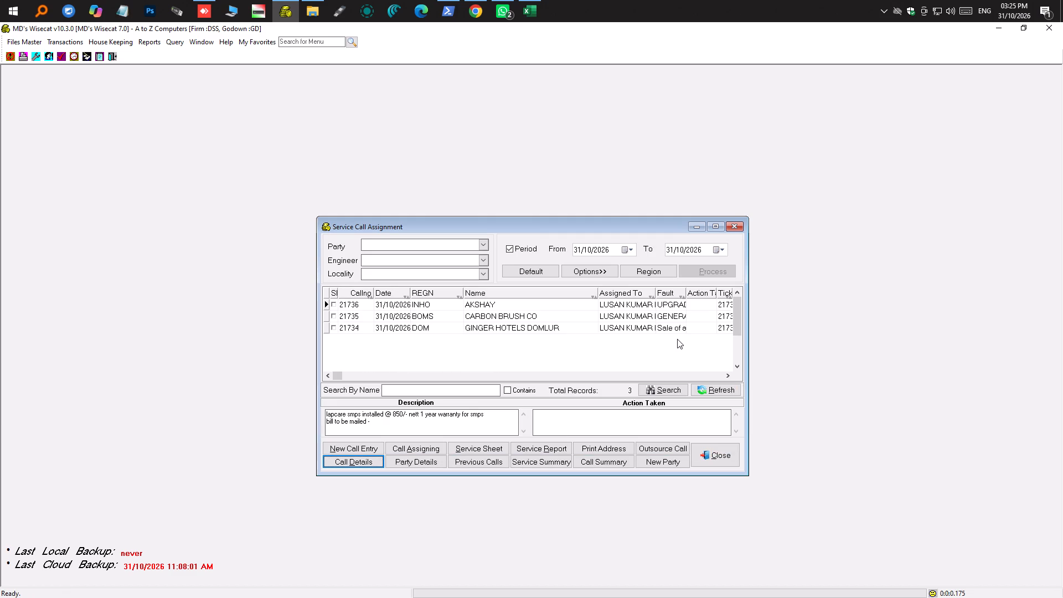
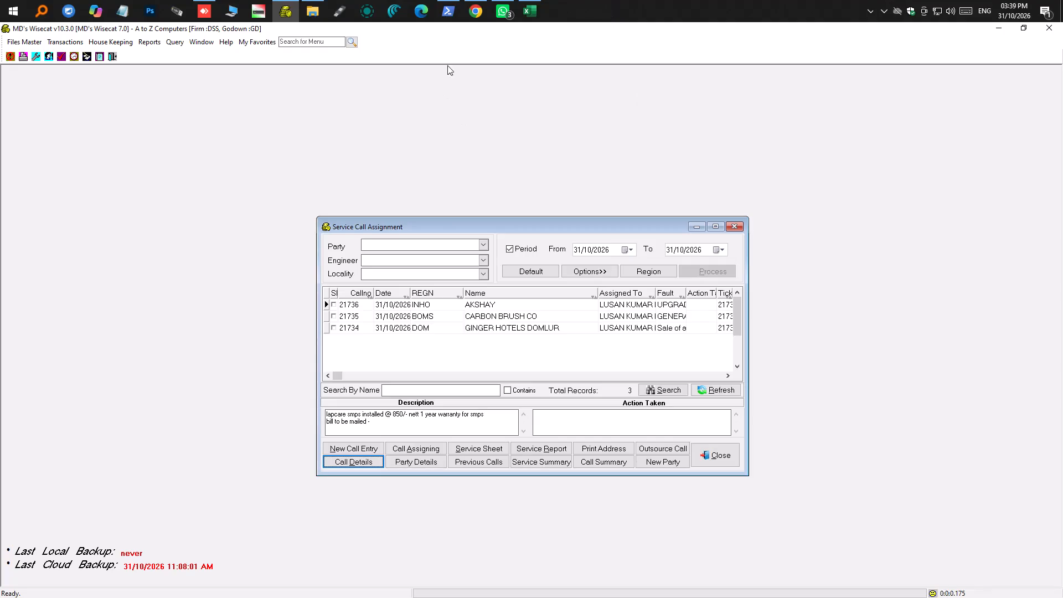
Append "850/- transfered to ofc phonepay" to the fault description of service call 21736, save the record and close it.
left_click(485, 307)
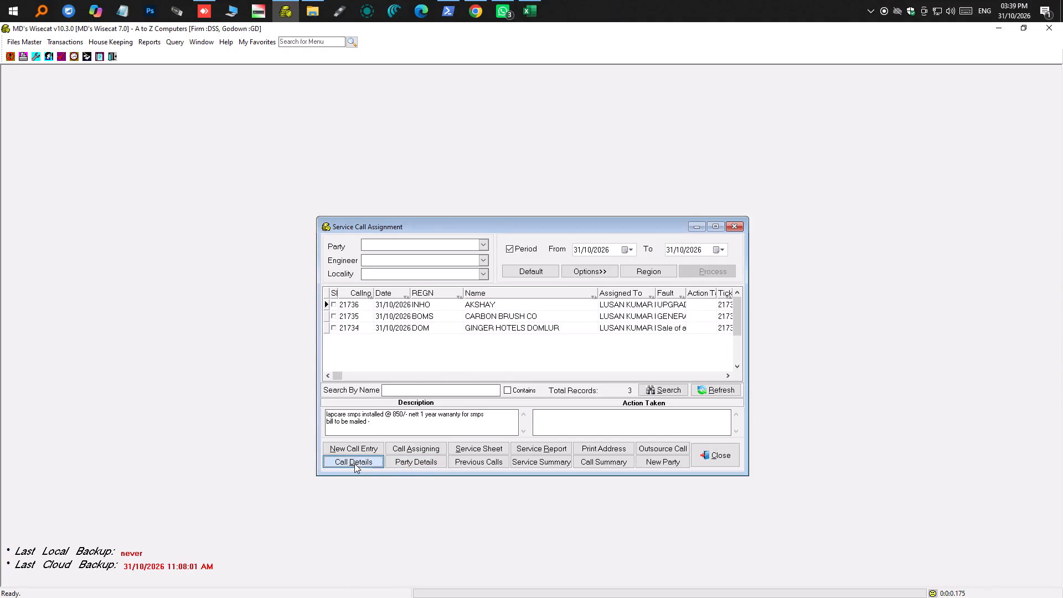
left_click(354, 463)
left_click(434, 326)
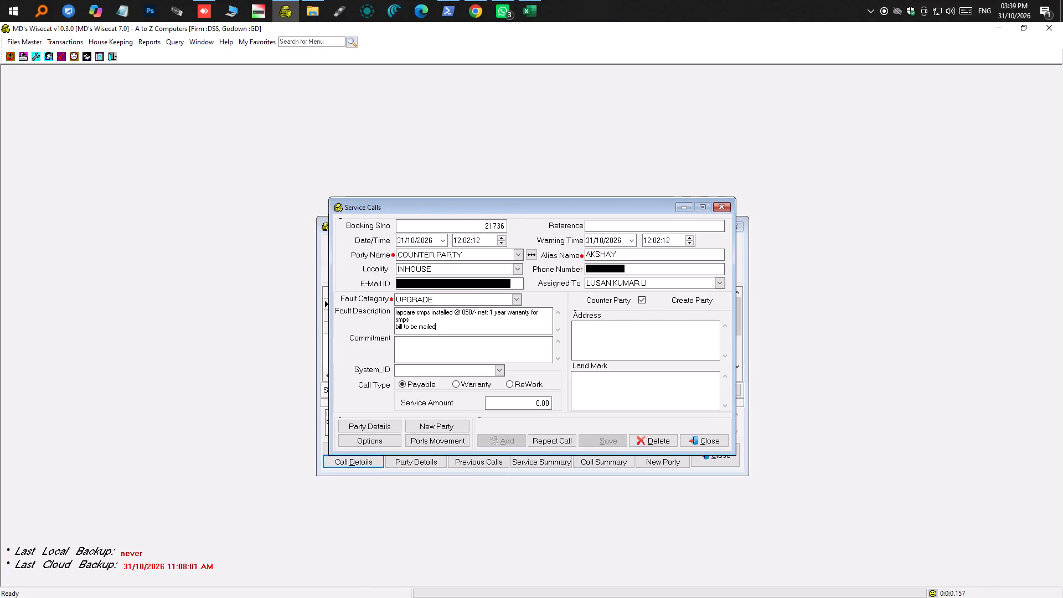
key("space")
type("850/- tr")
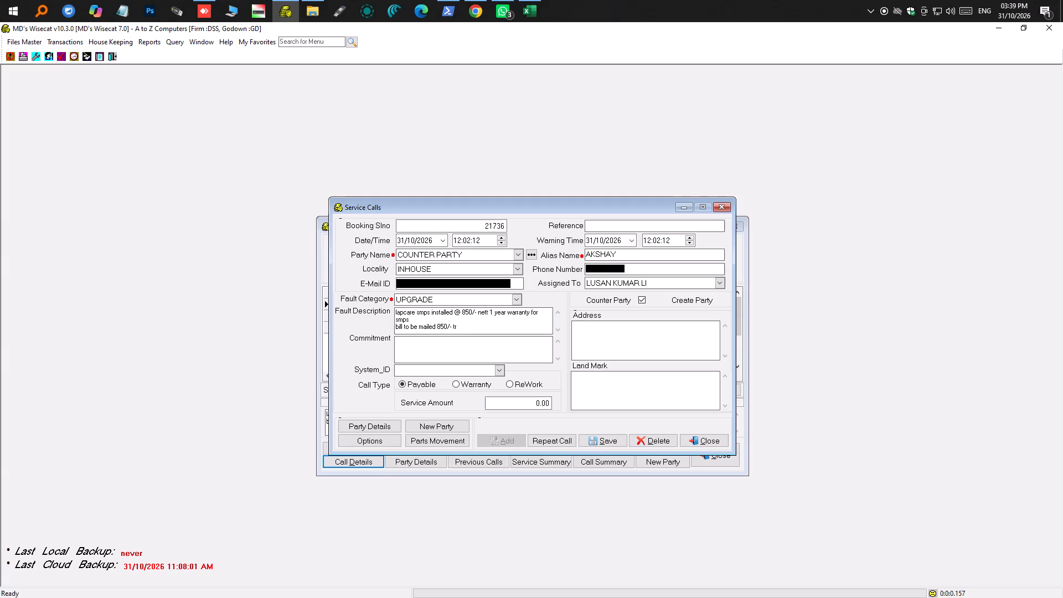
type("ansfered to of")
type("c phonepay")
key("space")
left_click(592, 441)
left_click(700, 439)
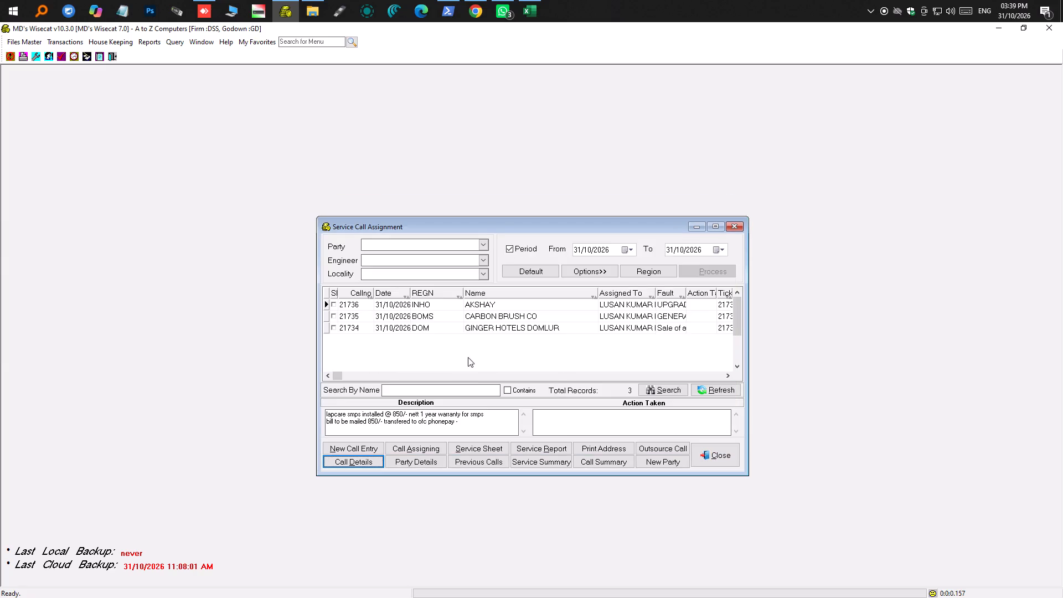
Copy the customer's alias name from the details of service call 21736 and close the record.
left_click(479, 305)
left_click(338, 465)
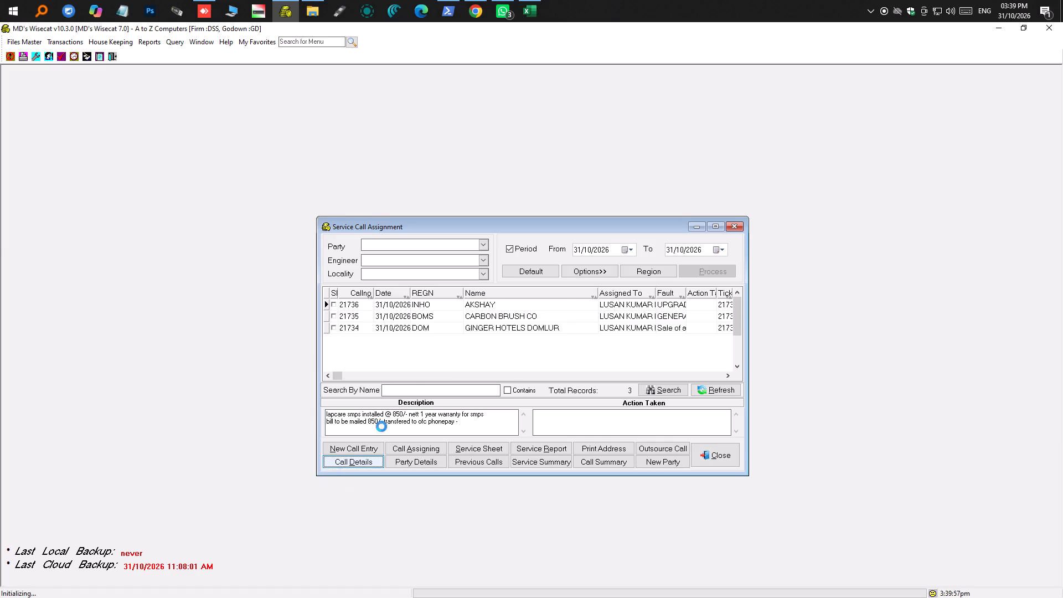
left_click_drag(640, 255, 528, 251)
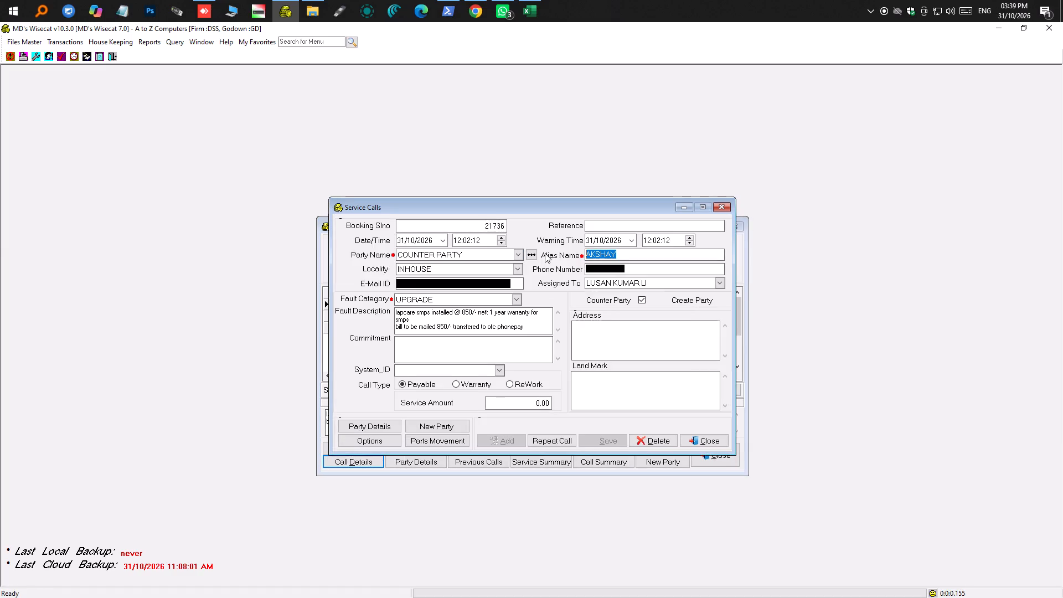
key("ctrl+c")
left_click(725, 202)
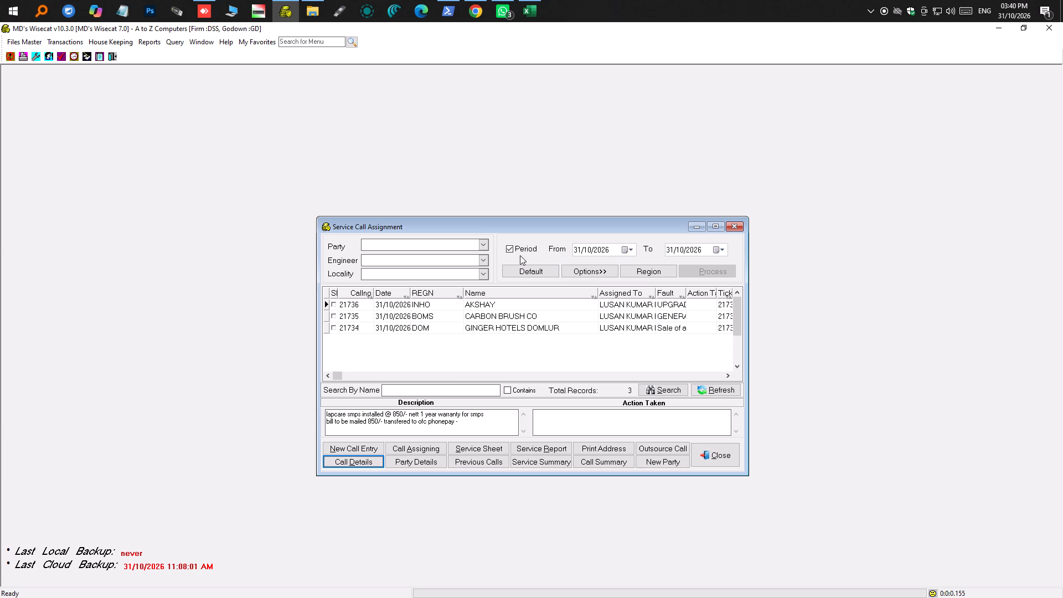
Turn off the Period filter in the Service Call Assignment list and process the list for all dates.
left_click(518, 254)
left_click(701, 274)
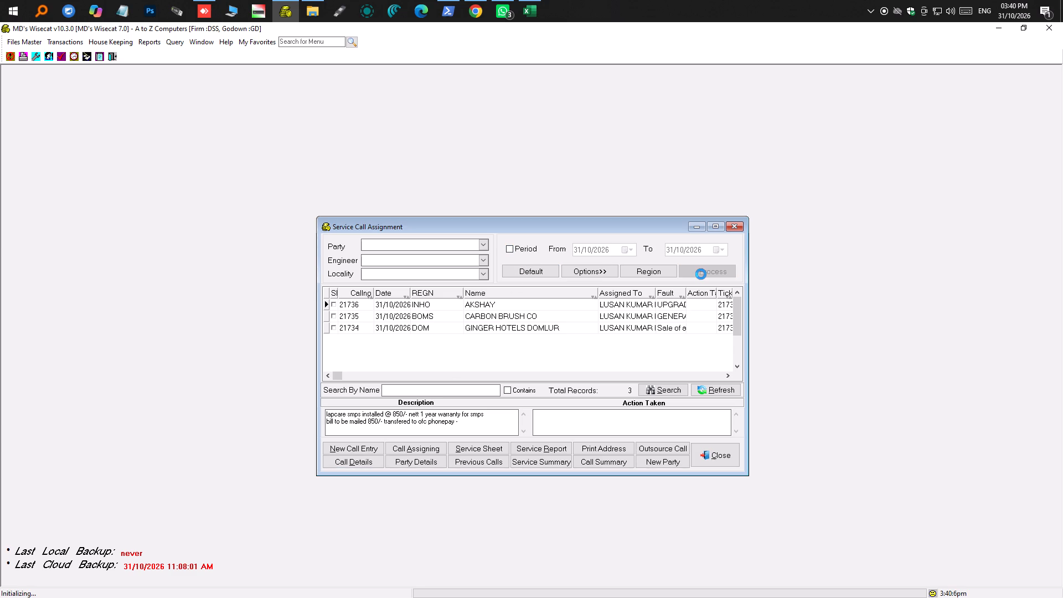
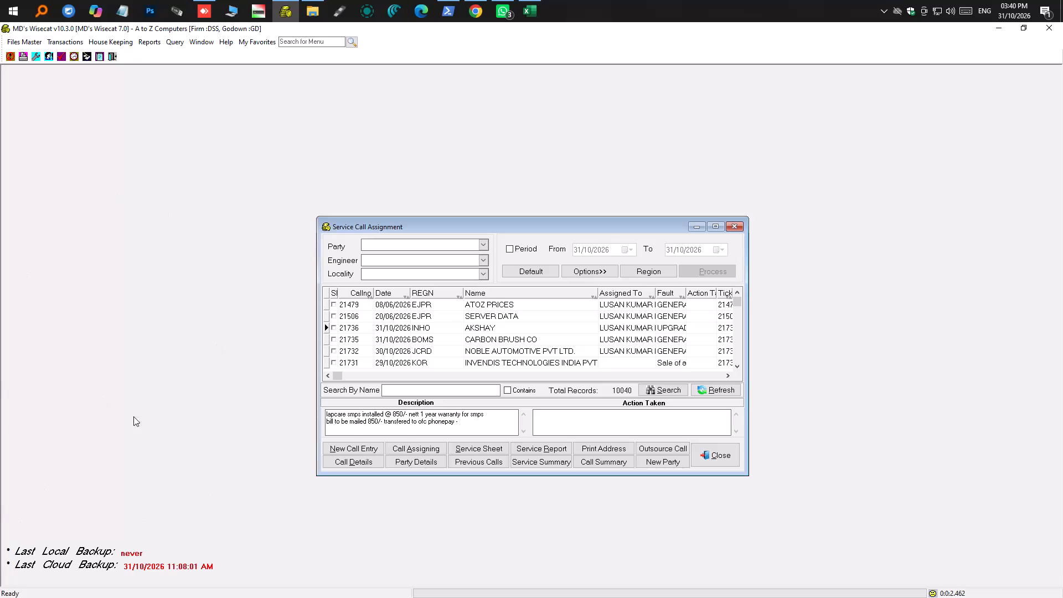
Select service call 21736 in the Service Call Assignment list and refresh the list.
left_click(497, 330)
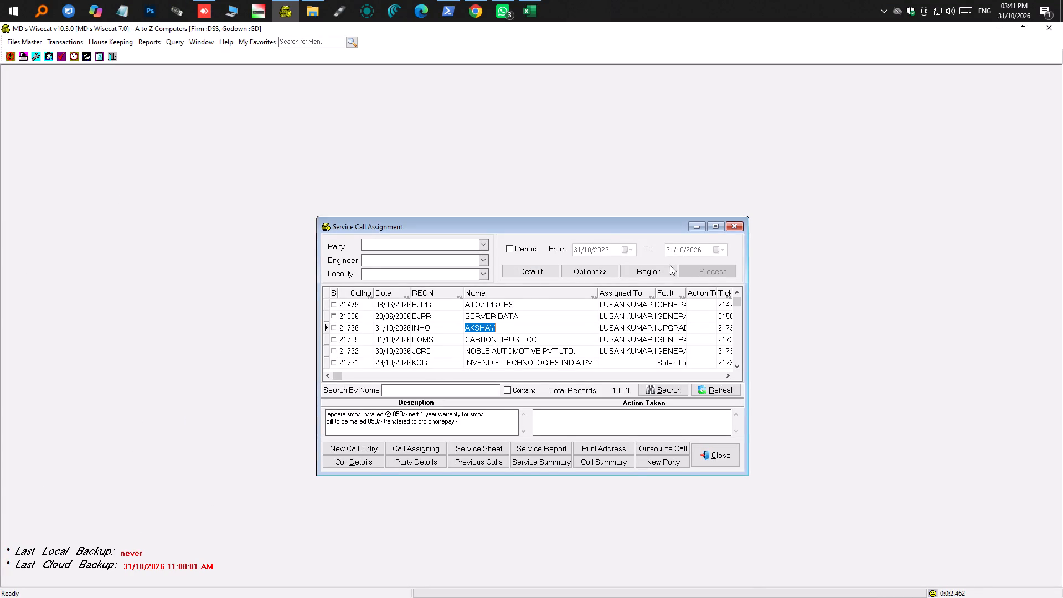
left_click(718, 392)
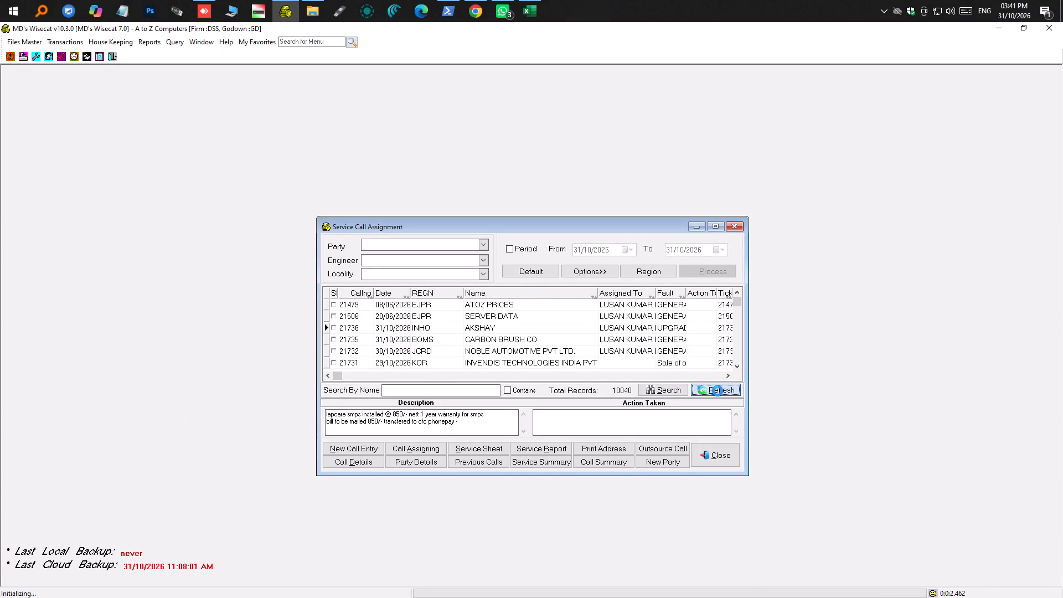
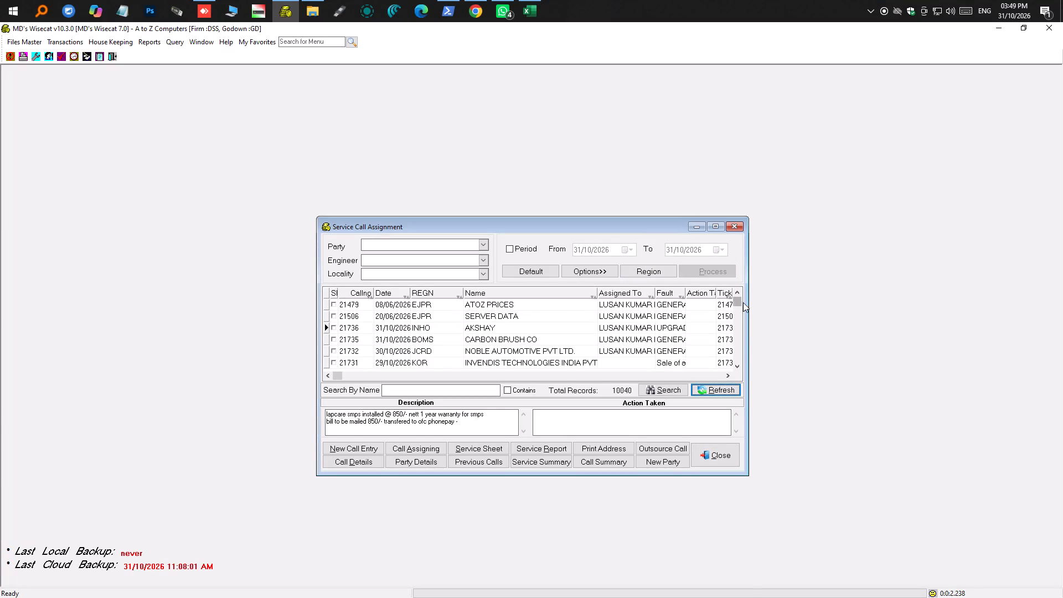
Close and reopen the Service Call Assignment list, and select service call 21736.
left_click(737, 225)
left_click(50, 59)
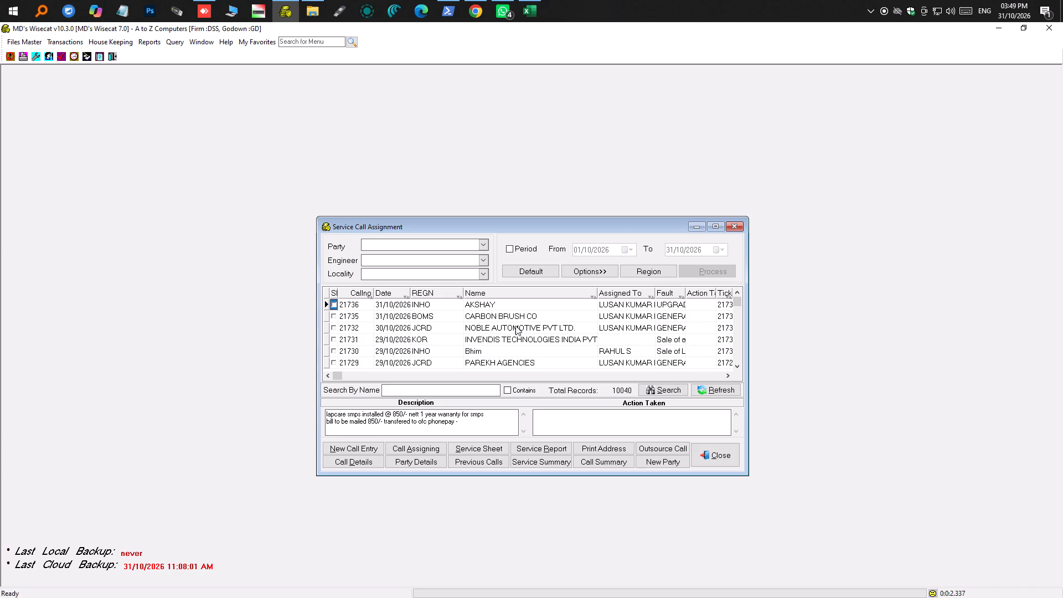
left_click(481, 304)
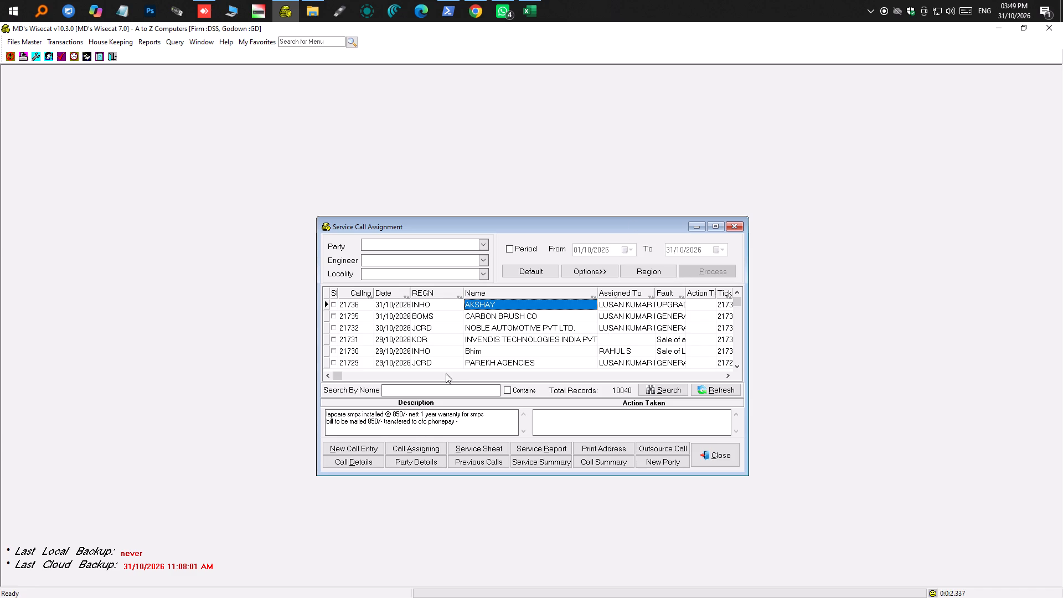
Find the Billing Pending call 21260 in the service call list and open its call details.
scroll(487, 334, "down", 1)
scroll(538, 326, "down", 7)
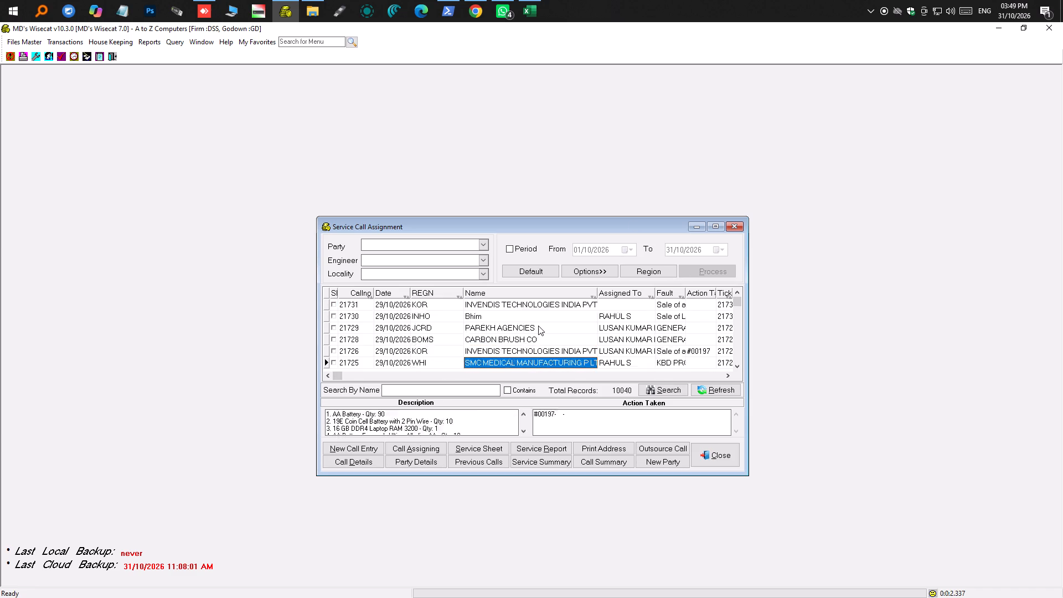
scroll(538, 326, "down", 1)
scroll(538, 326, "up", 20)
scroll(538, 326, "up", 13)
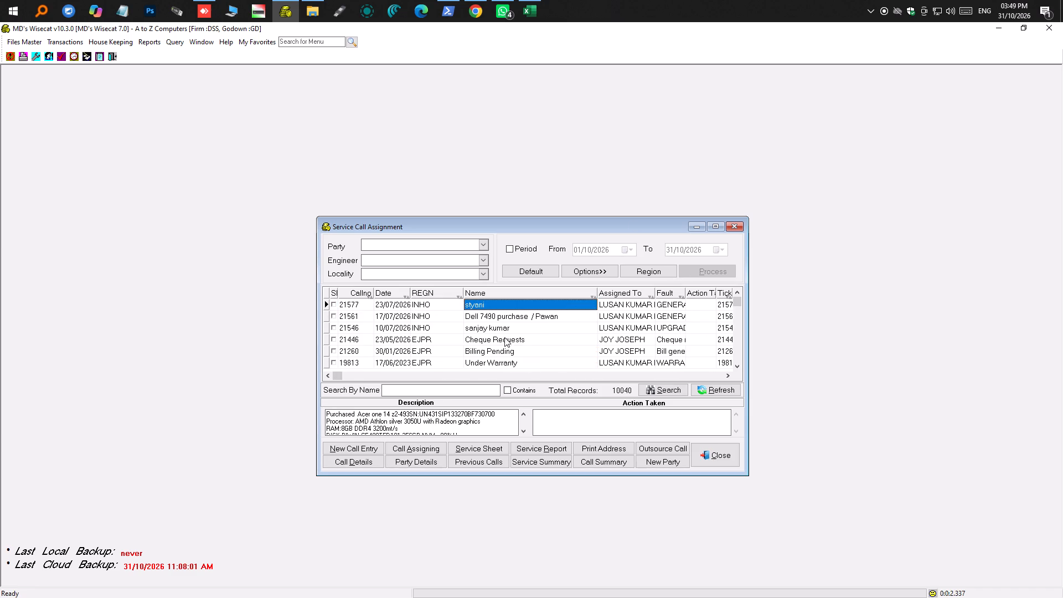
left_click(482, 349)
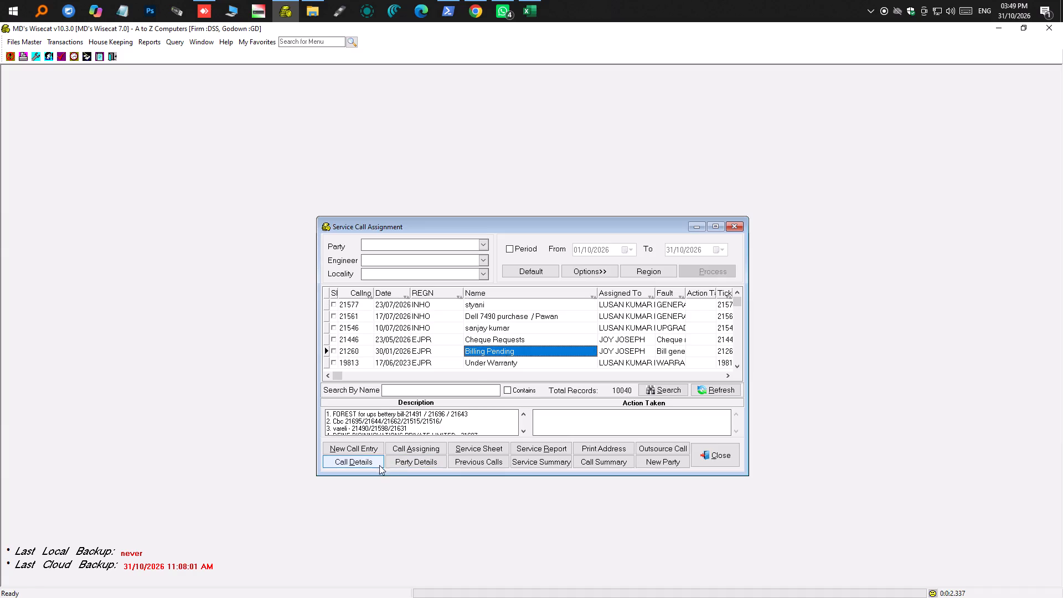
left_click(379, 465)
Add AKSHAY as item 9 in the fault description of the Billing Pending call, then save and close the call.
triple_click(554, 327)
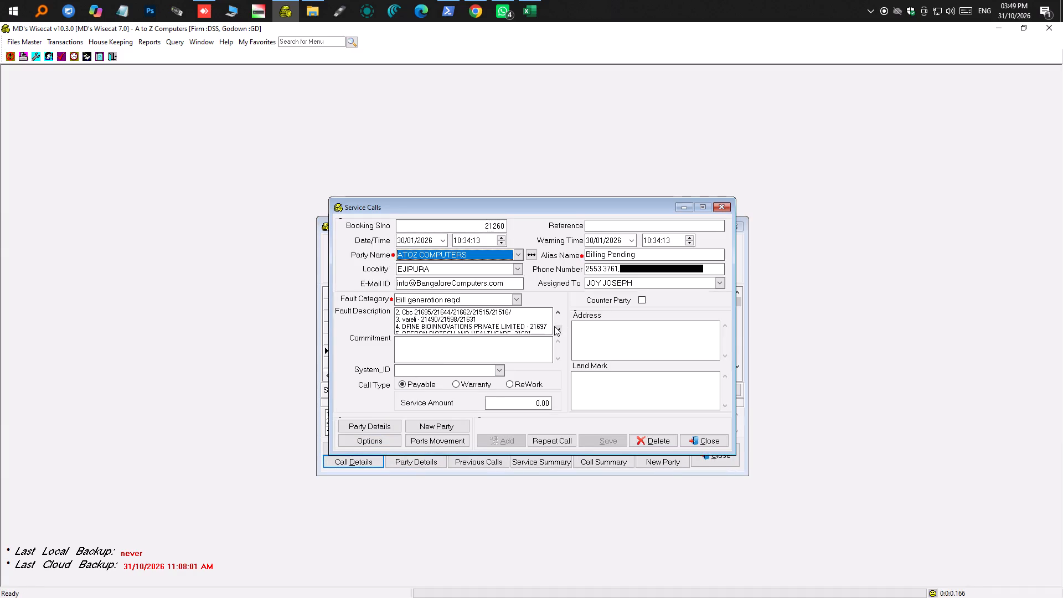
triple_click(554, 326)
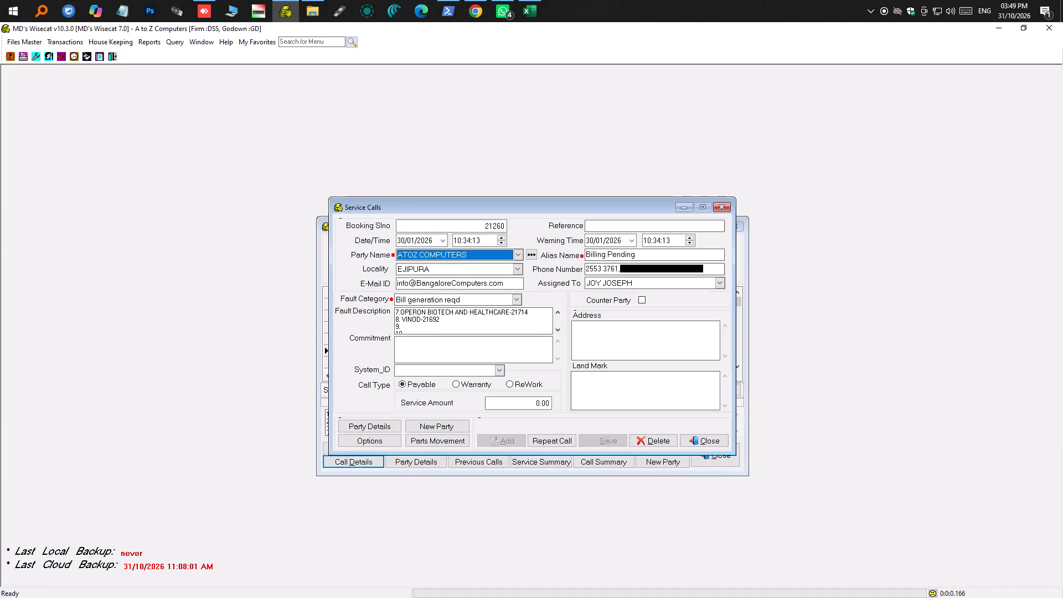
left_click(400, 322)
left_click(421, 328)
key("space")
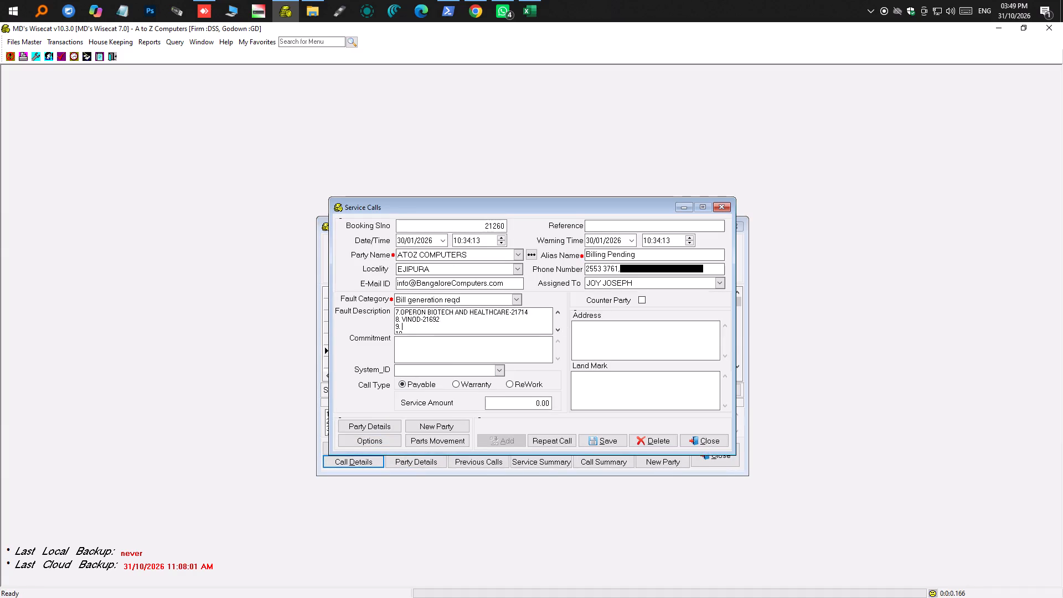
key("ctrl+v")
left_click(607, 439)
left_click(689, 443)
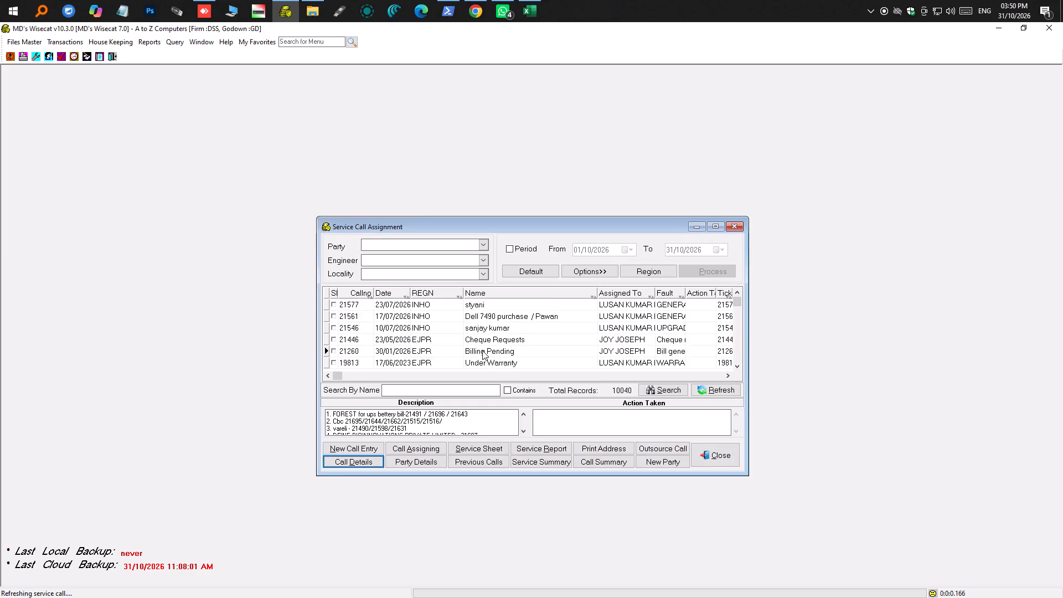
Select the Billing Pending call in the list and select its entire description text.
left_click(482, 350)
left_click(481, 350)
left_click(478, 351)
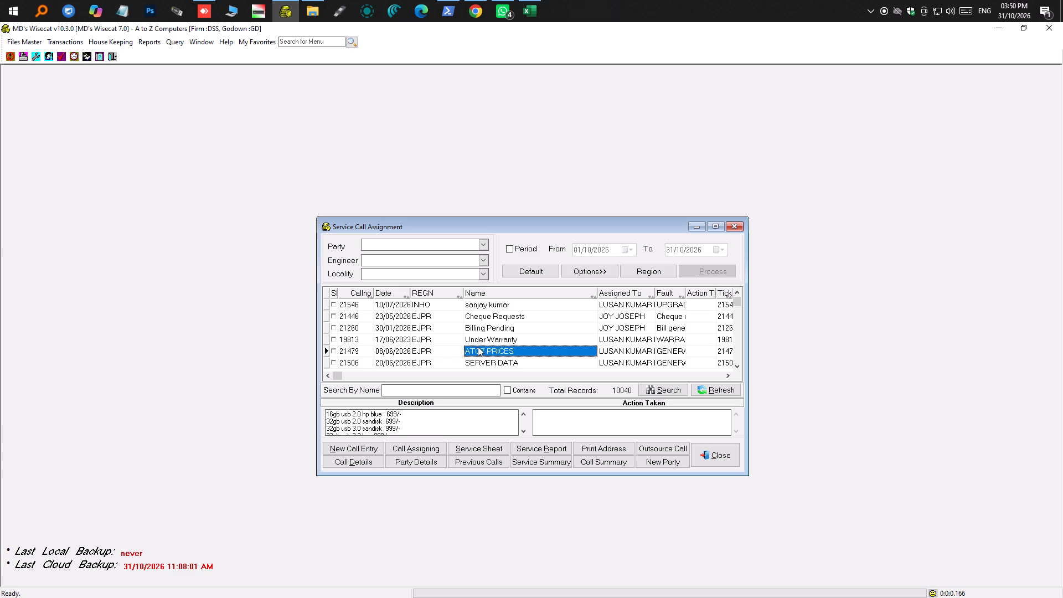
left_click(478, 342)
left_click(479, 329)
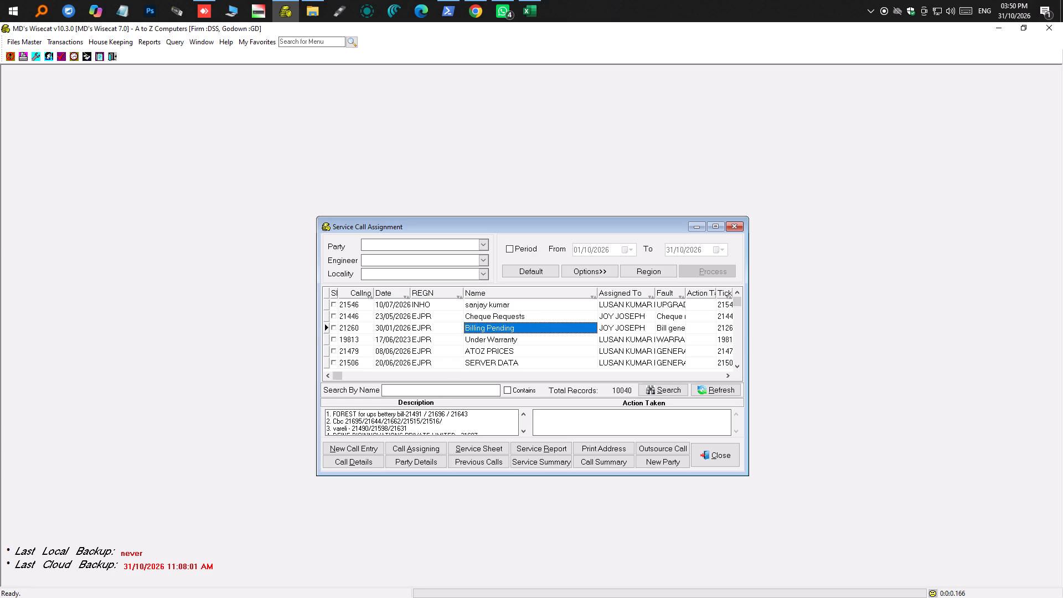
left_click(430, 417)
key("ctrl+a")
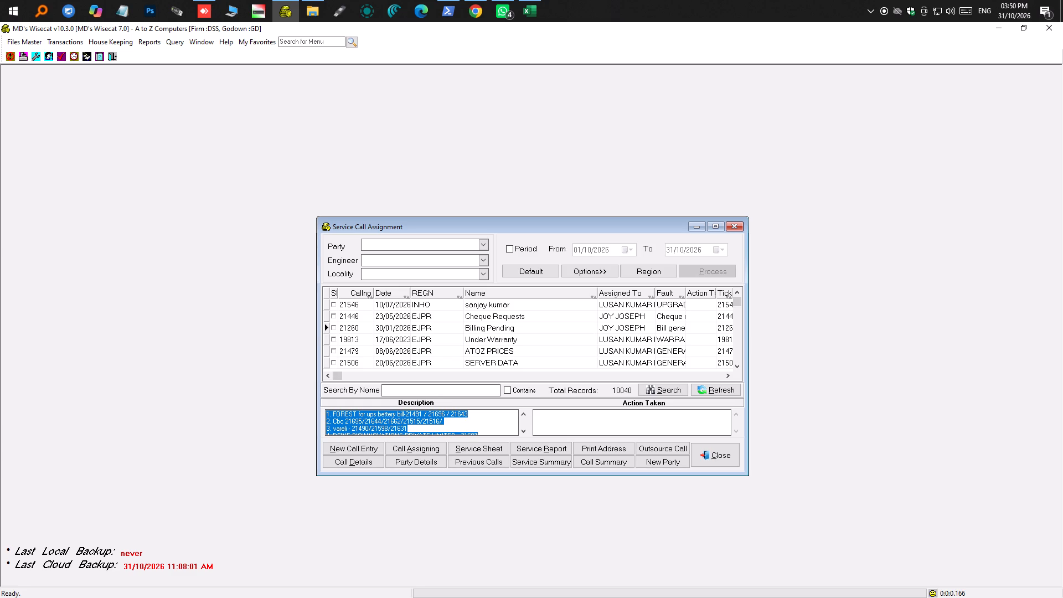
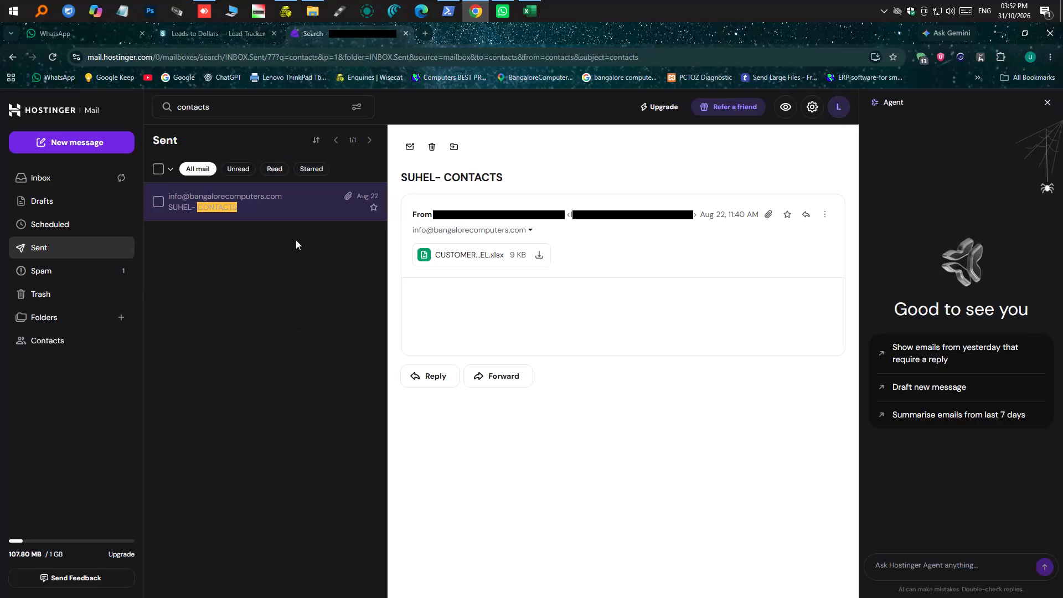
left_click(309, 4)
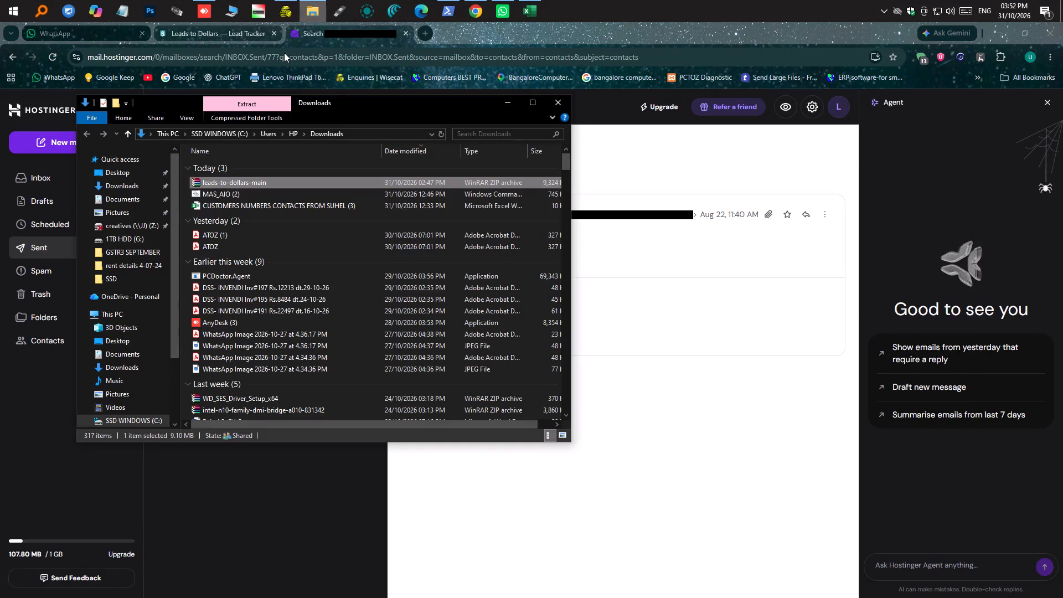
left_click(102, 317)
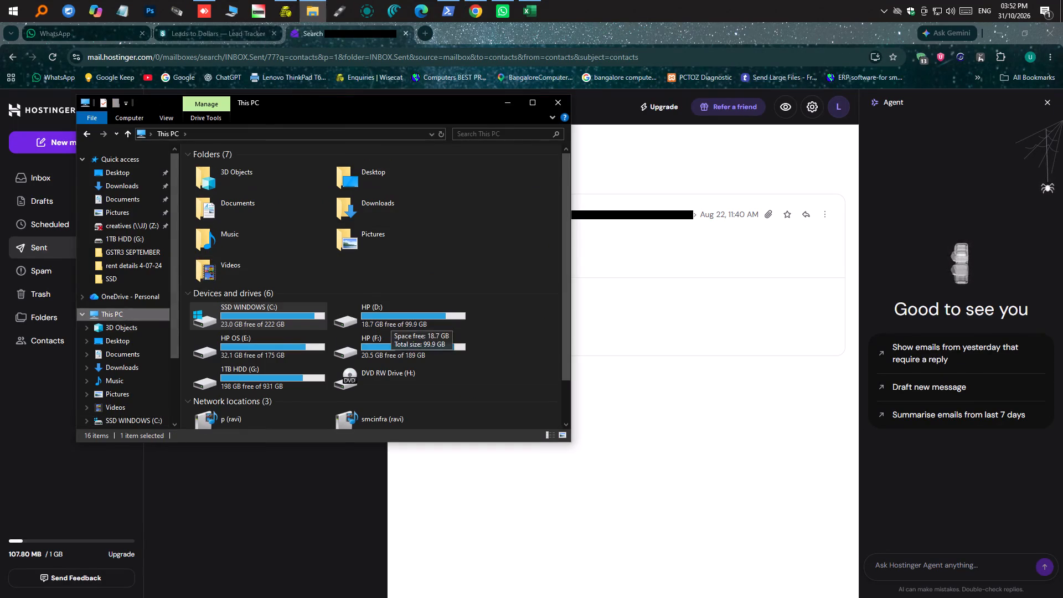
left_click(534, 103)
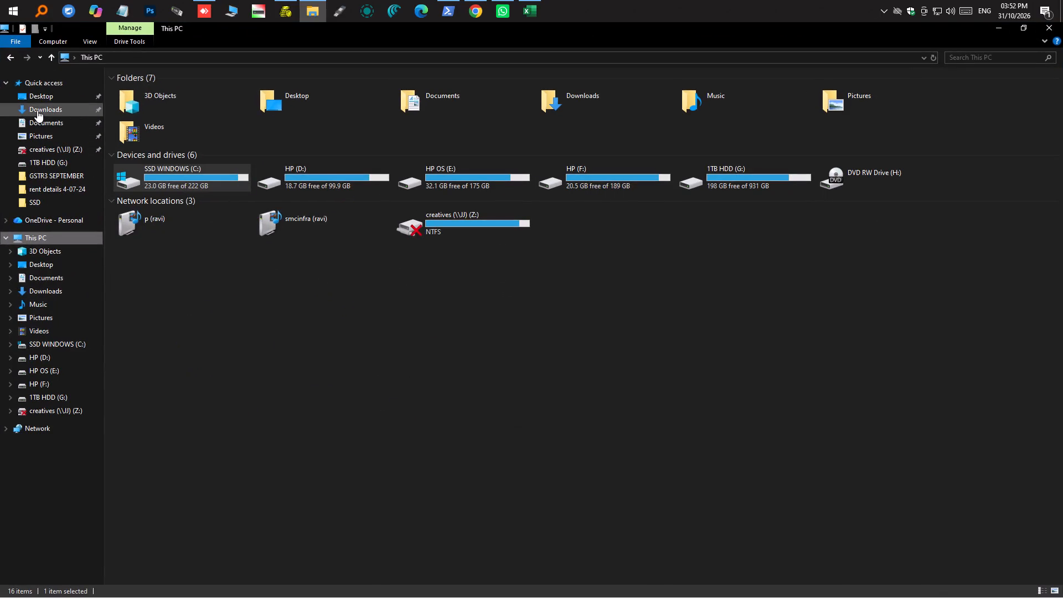
Search all files in Everything for "contact suhe" and open the customer contacts workbook stored in G:\HP PC.
left_click(46, 7)
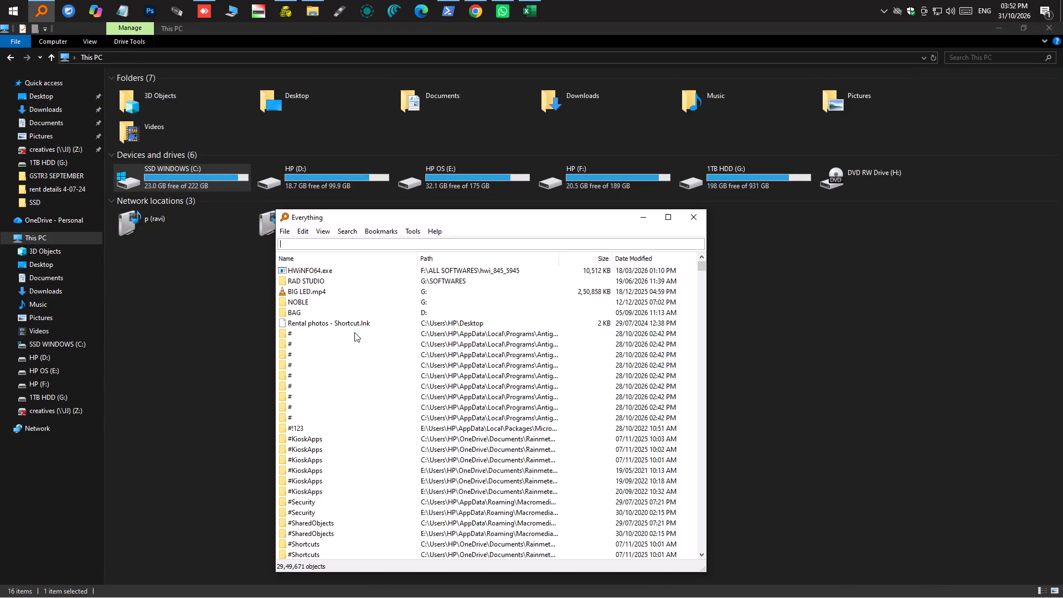
type("contact suhe")
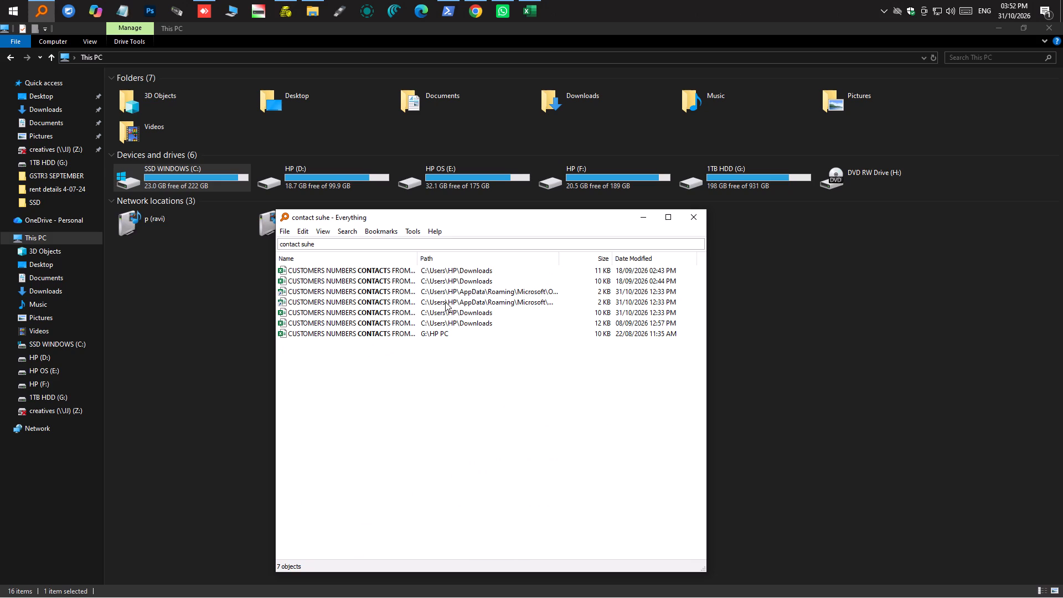
left_click(435, 334)
double_click(362, 331)
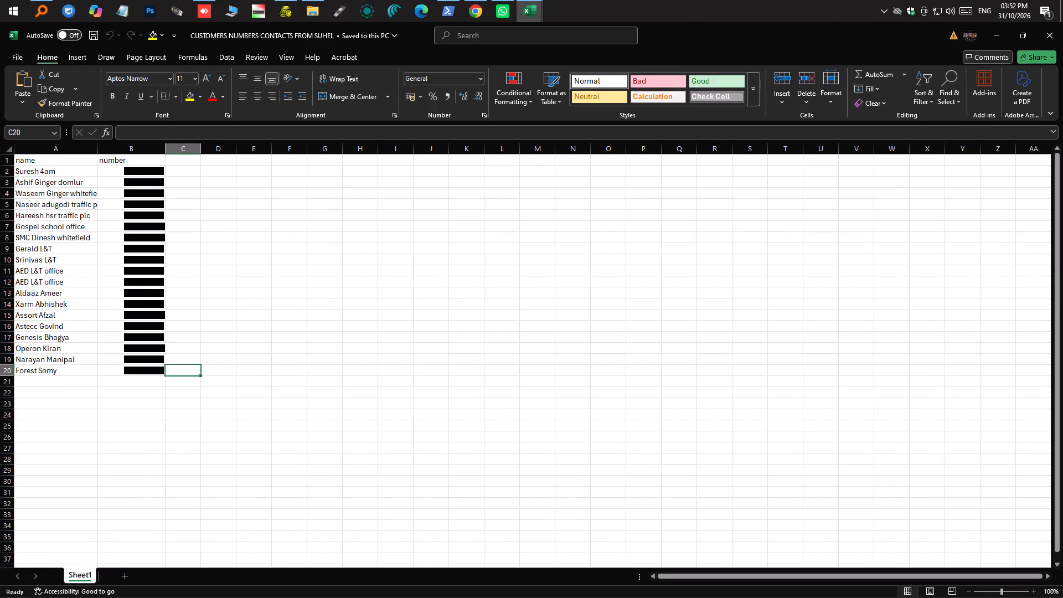
Close both open customer contacts workbooks and switch back to the Service Call Assignment list in Wisecat.
left_click(1050, 33)
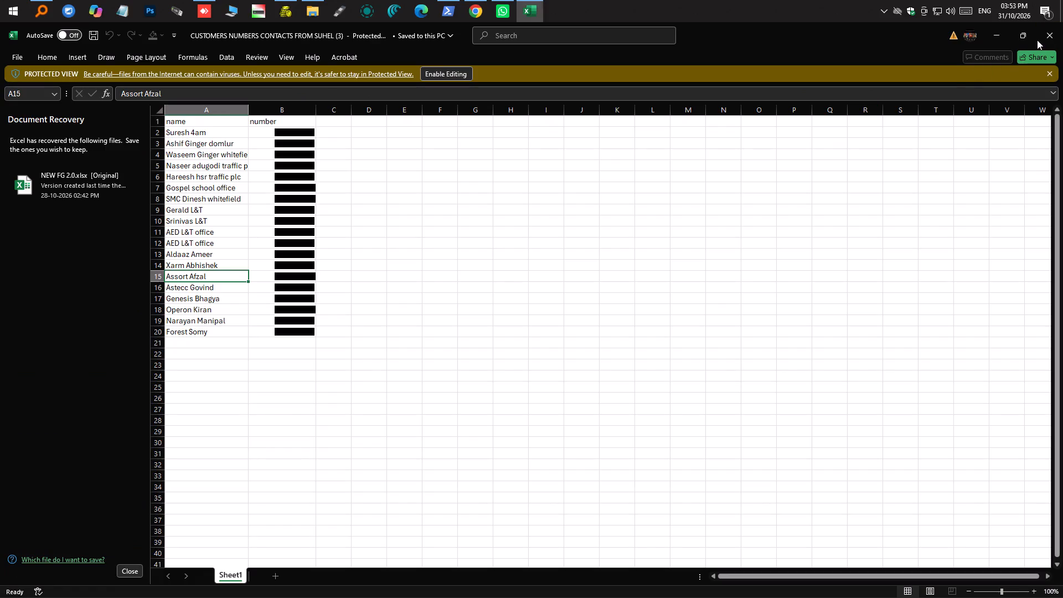
left_click(1038, 40)
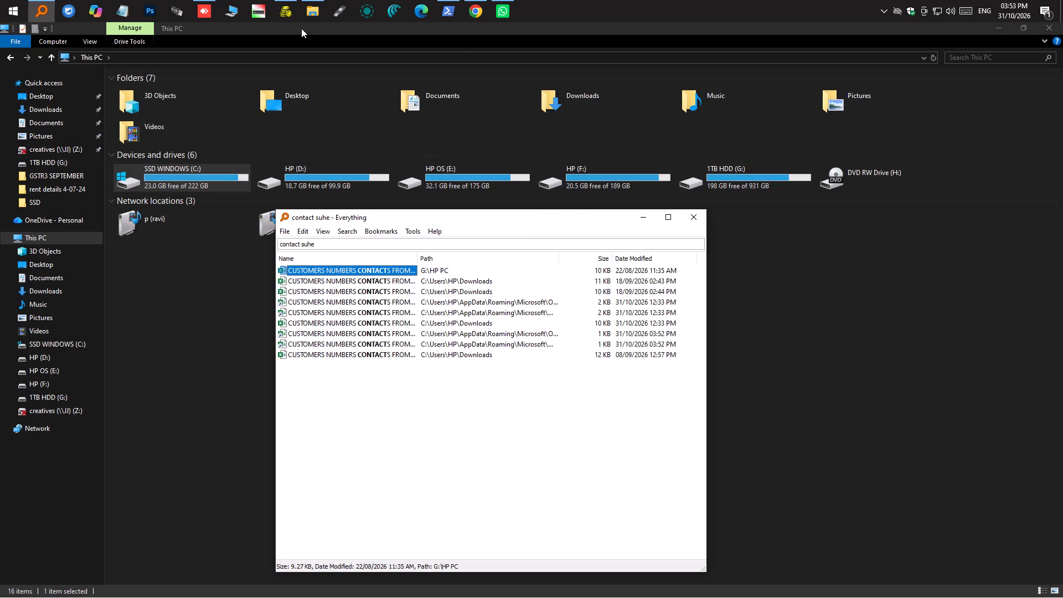
left_click(286, 13)
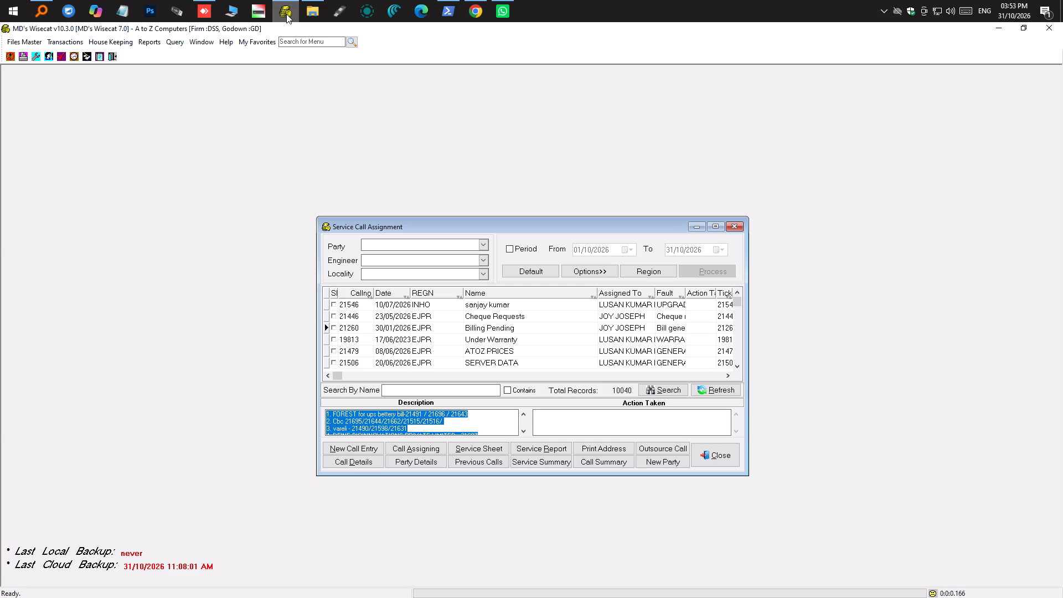
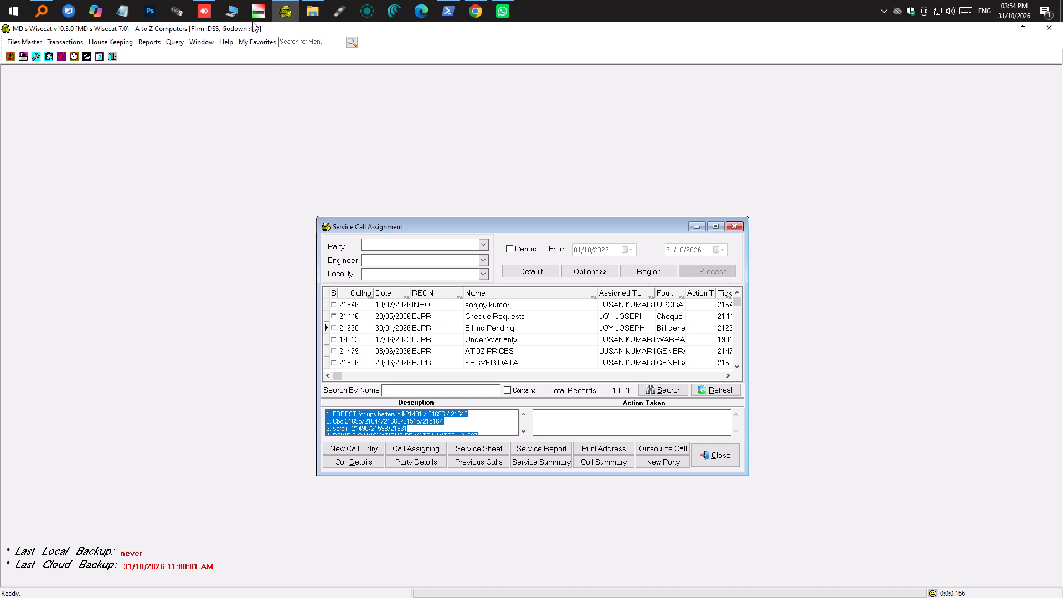
Switch to the Everything results for "contact suhe" and open the folder of the workbook copy stored in G:\HP PC.
left_click(44, 12)
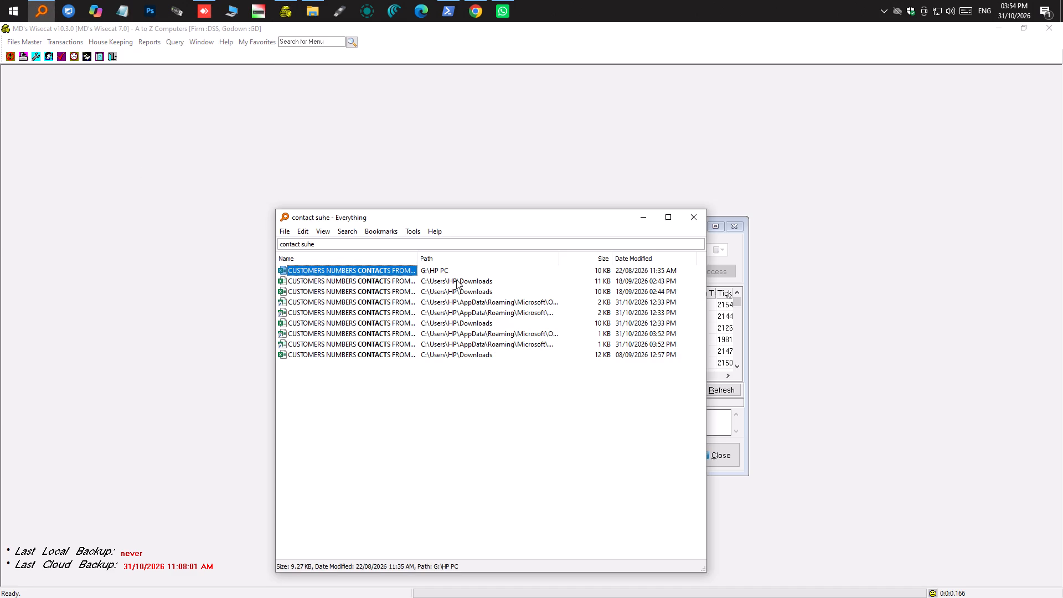
left_click(389, 280)
left_click(431, 292)
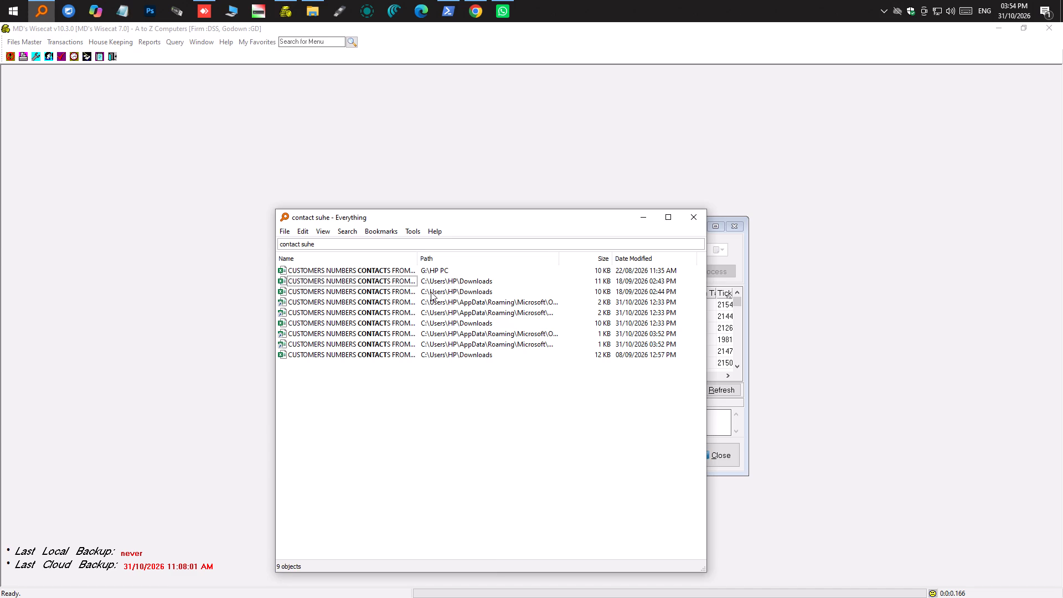
left_click(381, 296)
left_click(468, 302)
left_click(465, 322)
left_click(452, 355)
left_click(335, 273)
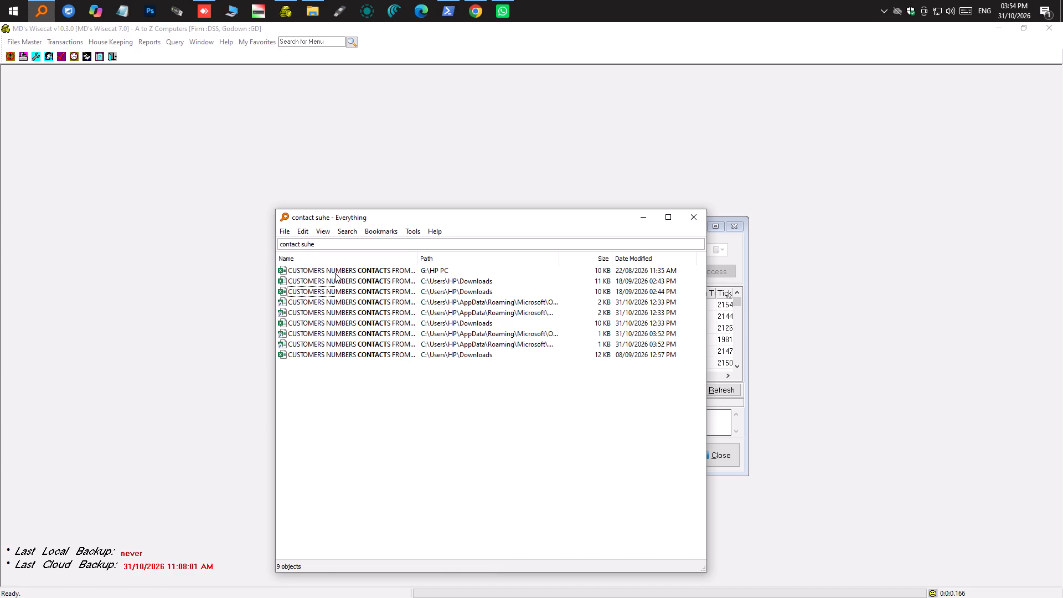
right_click(335, 273)
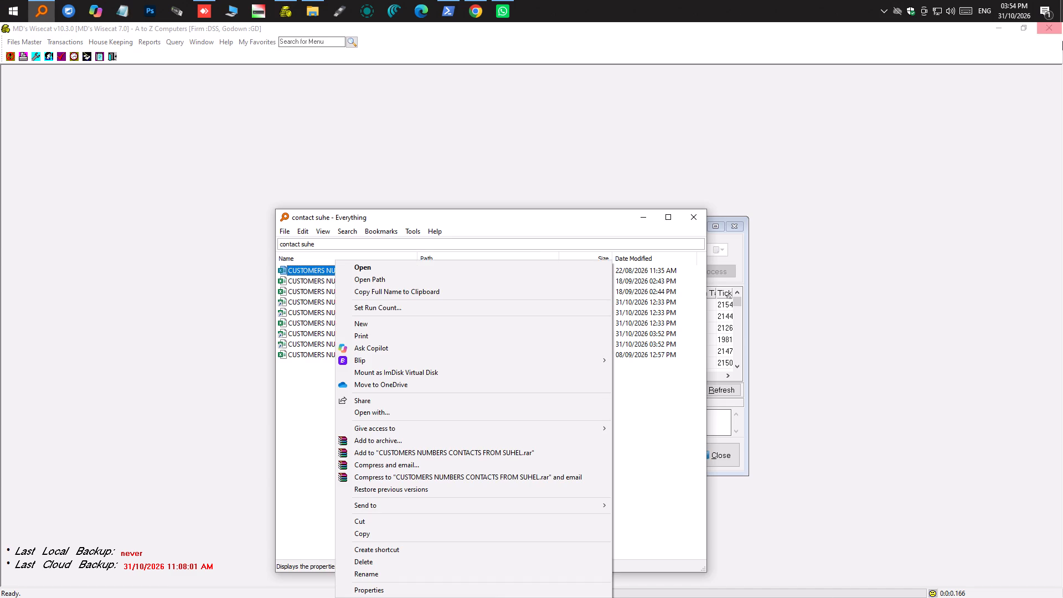
left_click(377, 283)
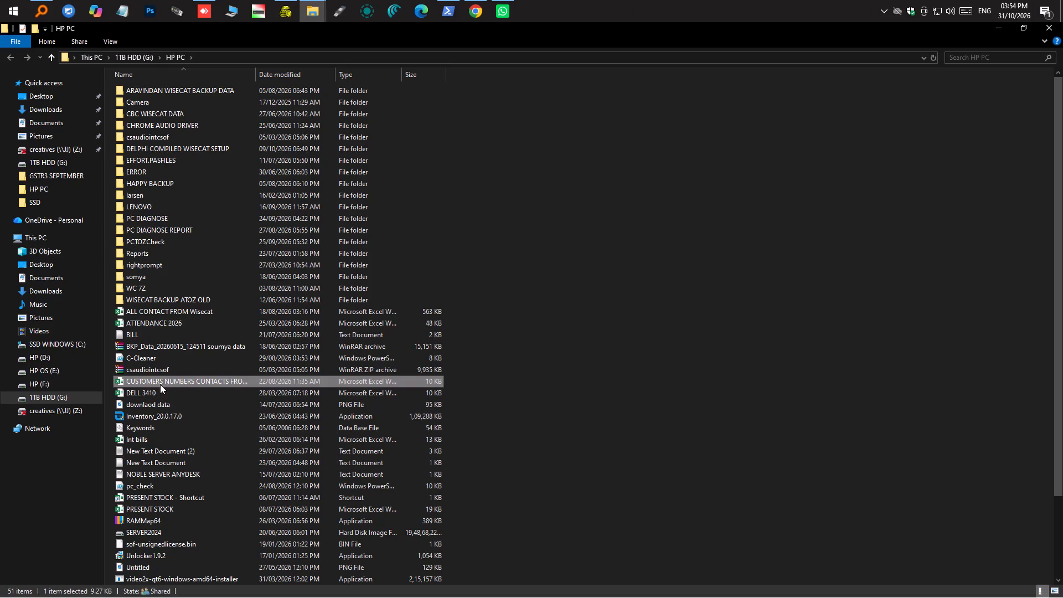
Copy the customer contacts workbook's file name, CUSTOMERS NUMBERS CONTACTS FROM SUHEL, without renaming the file.
key("F2")
key("ctrl+c")
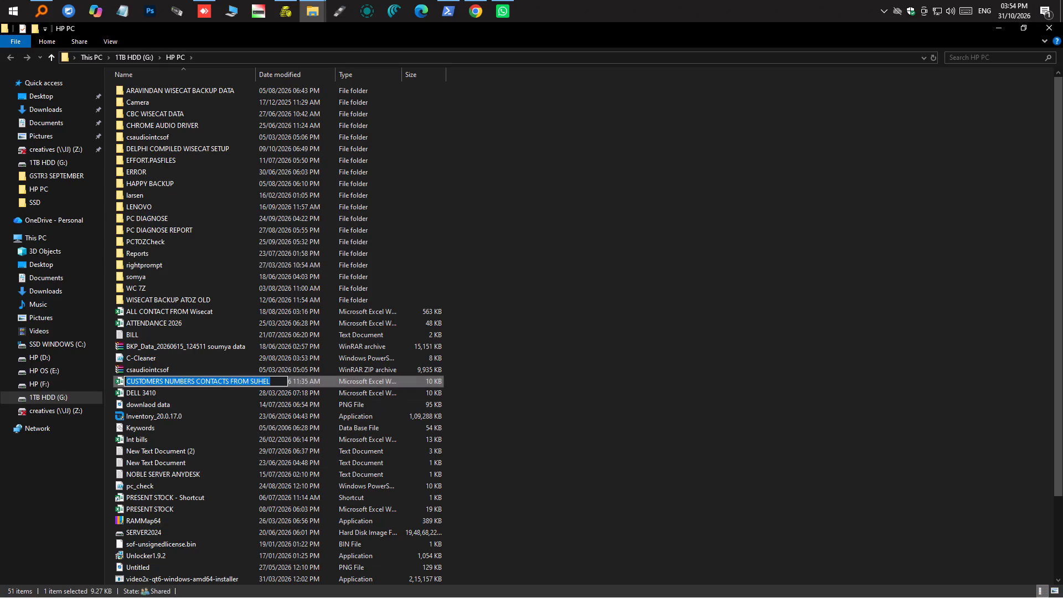
left_click(283, 378)
left_click(260, 382)
left_click(302, 381)
Open the customer contacts workbook from the HP PC folder, look through its name and number list, and close it.
double_click(265, 386)
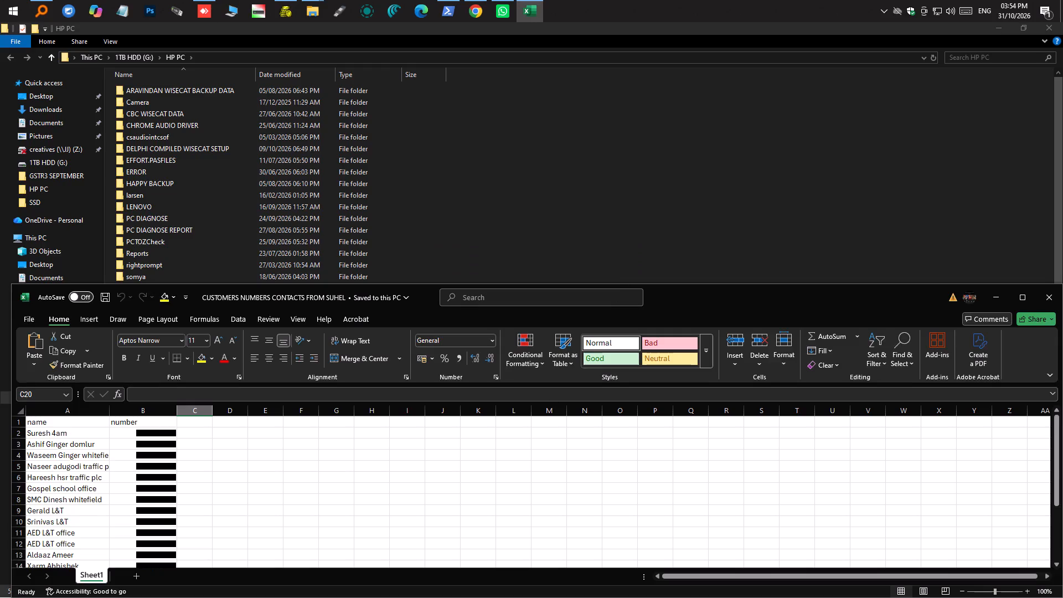
scroll(481, 434, "down", 4)
left_click(1018, 299)
scroll(288, 300, "up", 6)
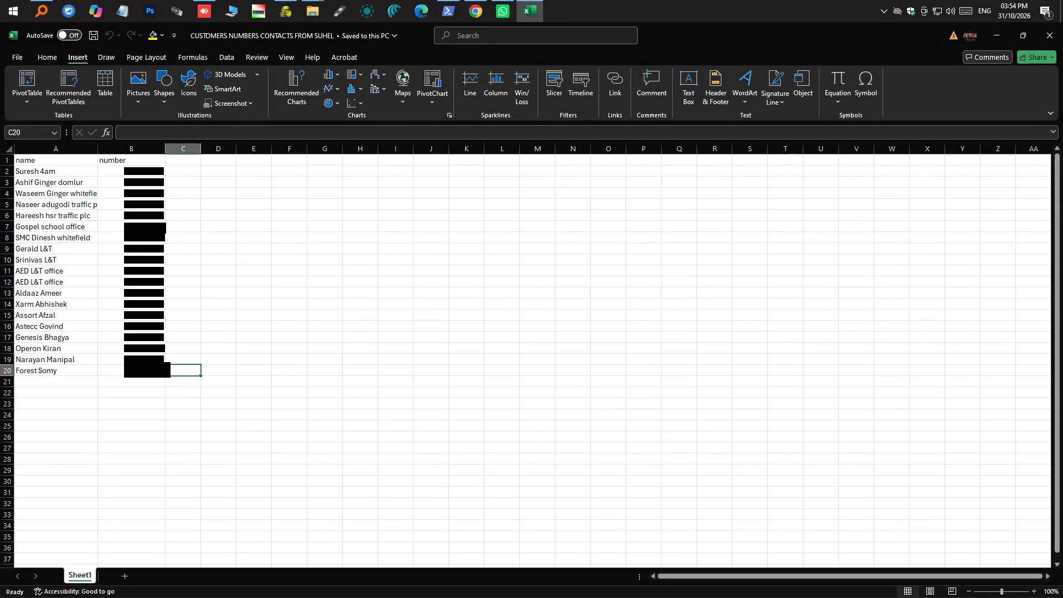
scroll(288, 300, "up", 11)
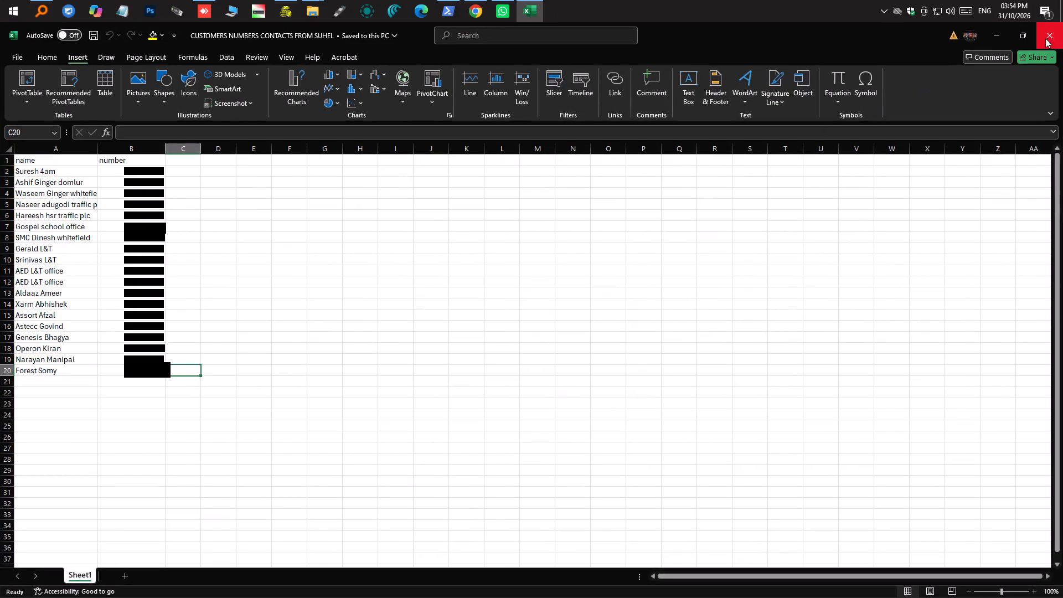
left_click(1045, 38)
Search the creatives (Z:) network drive for the copied name CUSTOMERS NUMBERS CONTACTS FROM SUHEL and open the workbook found there.
left_click(230, 7)
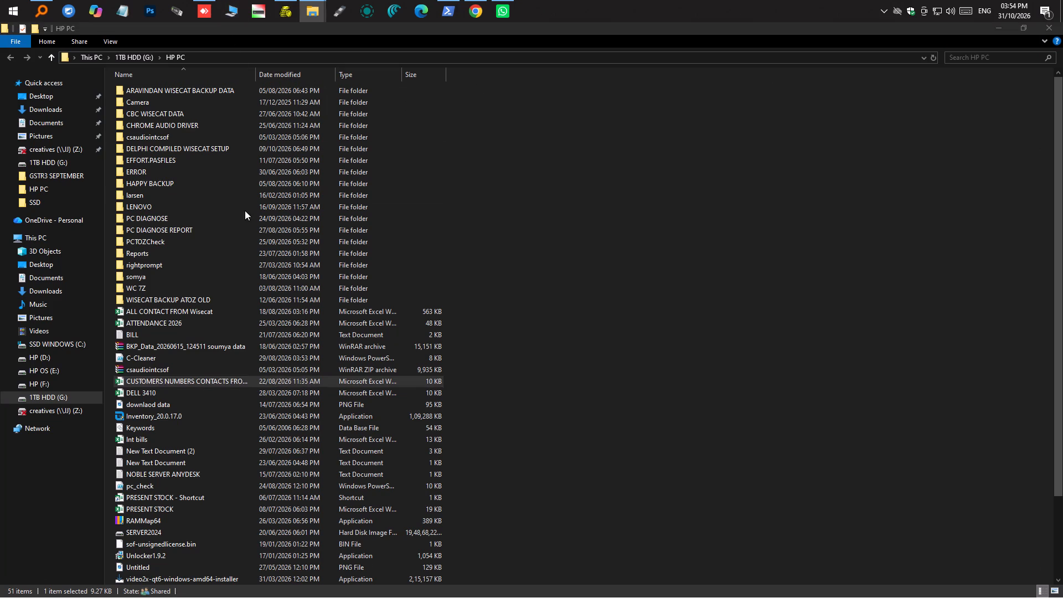
double_click(441, 227)
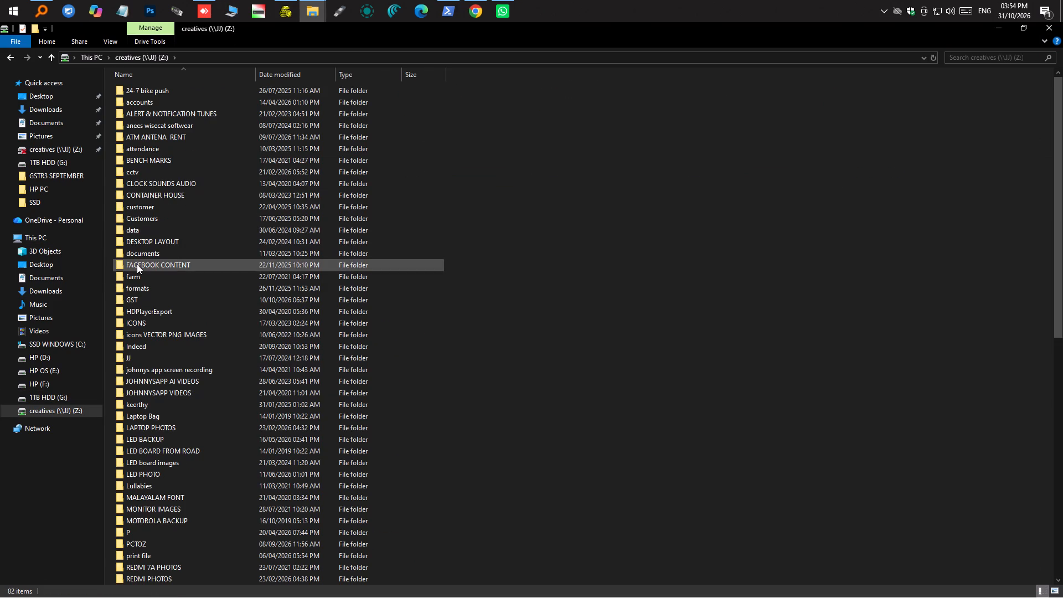
left_click(137, 264)
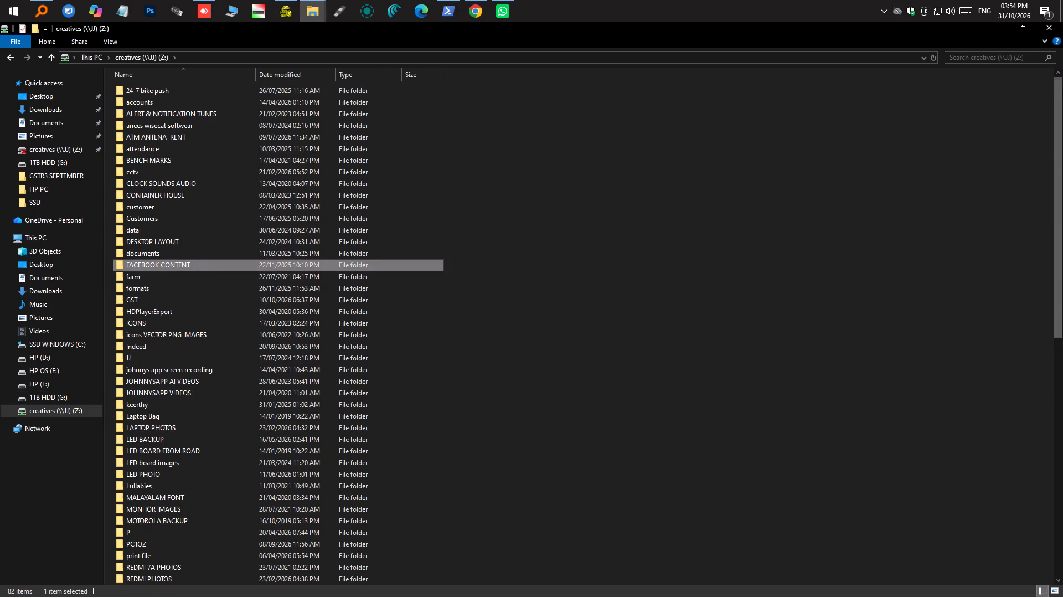
left_click(984, 57)
key("ctrl+v")
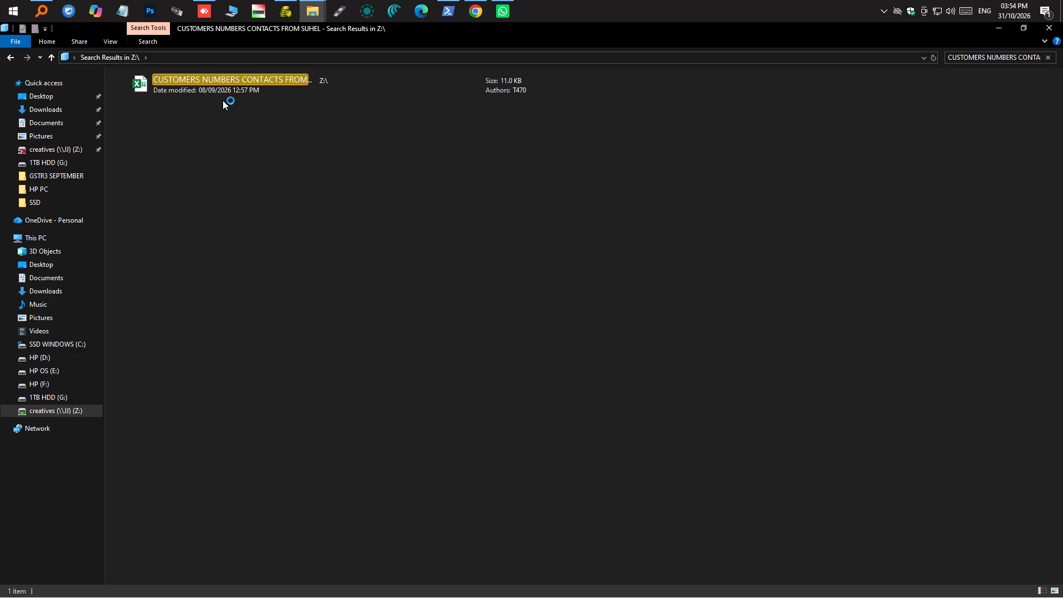
double_click(221, 89)
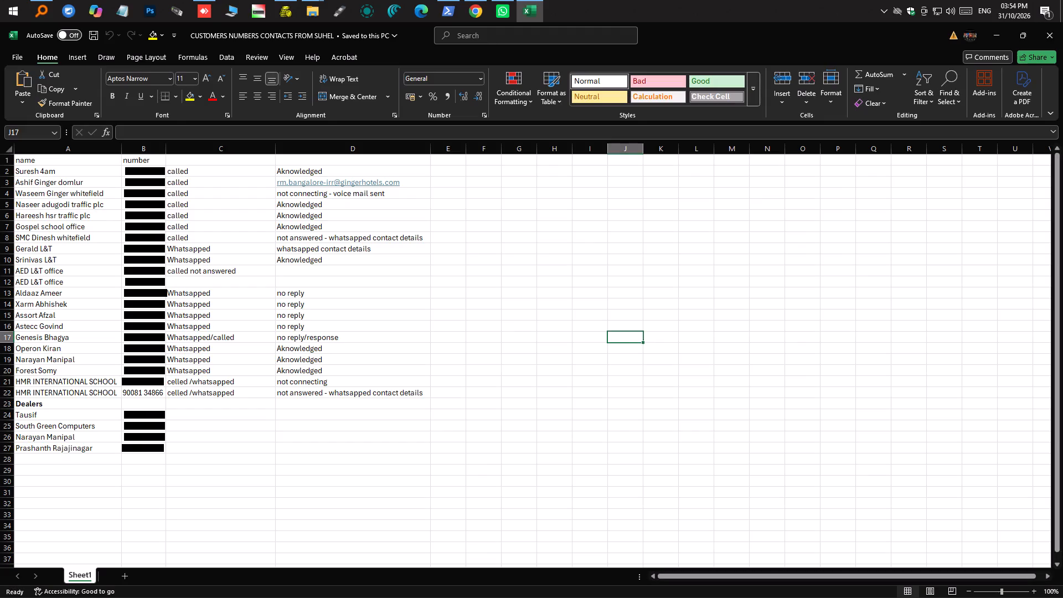
Open number cell B13 for editing in the contacts sheet and select the whole phone number in it.
left_click(37, 313)
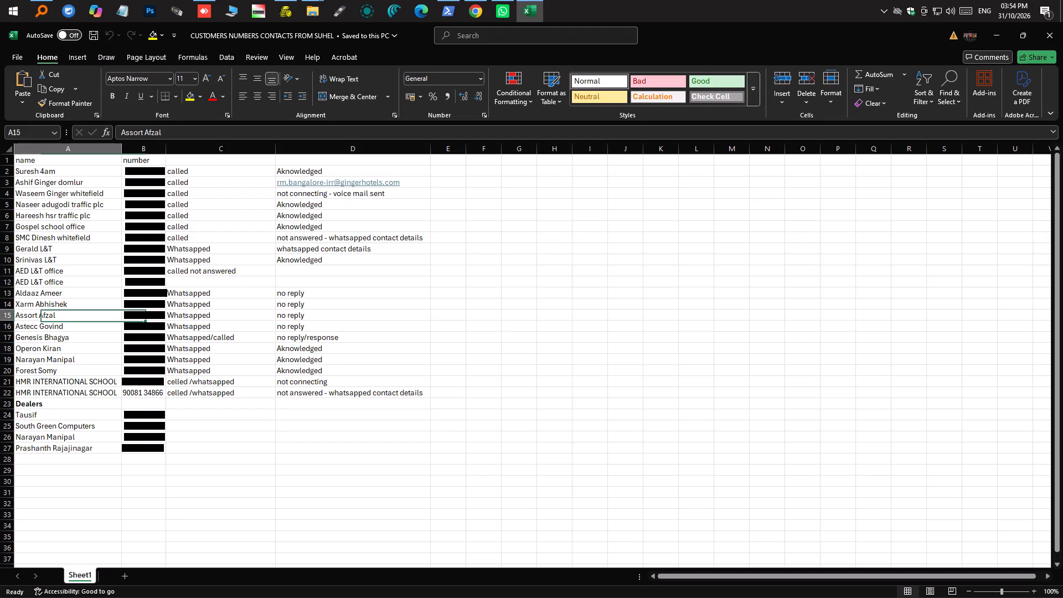
left_click(293, 293)
left_click(143, 295)
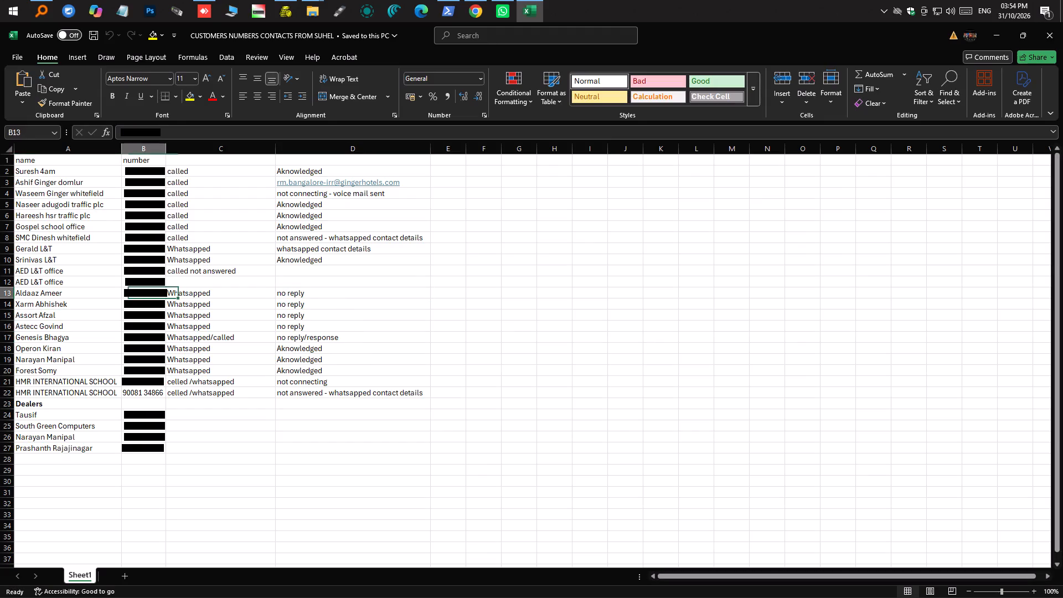
double_click(133, 293)
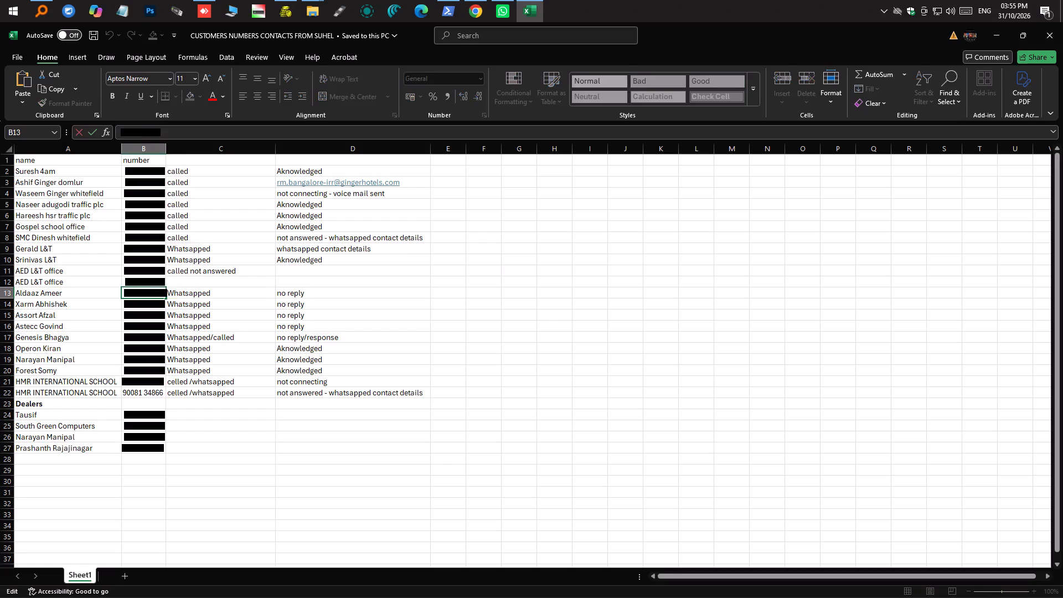
left_click_drag(124, 291, 177, 290)
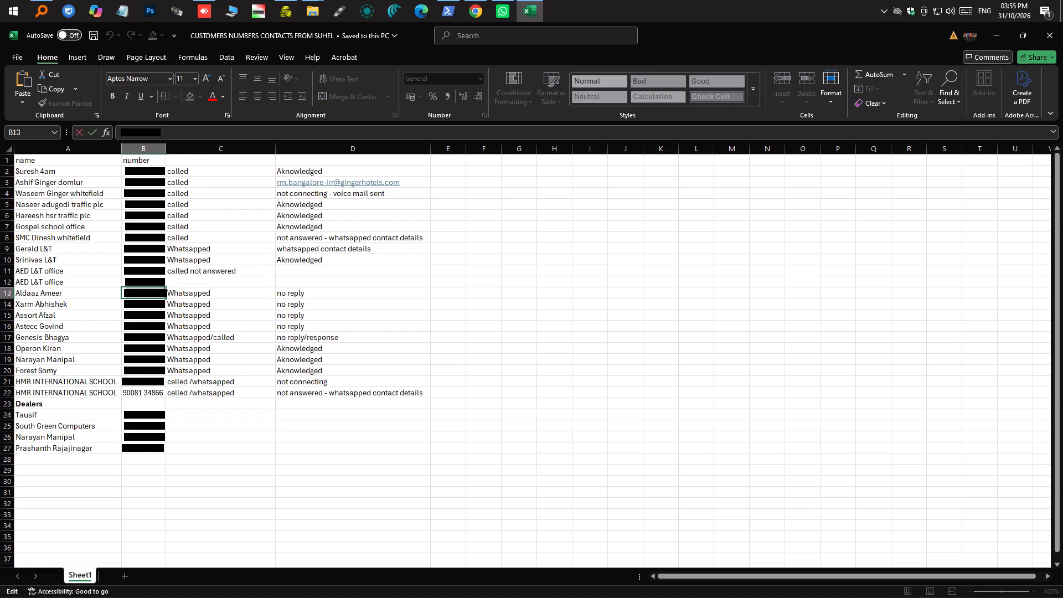
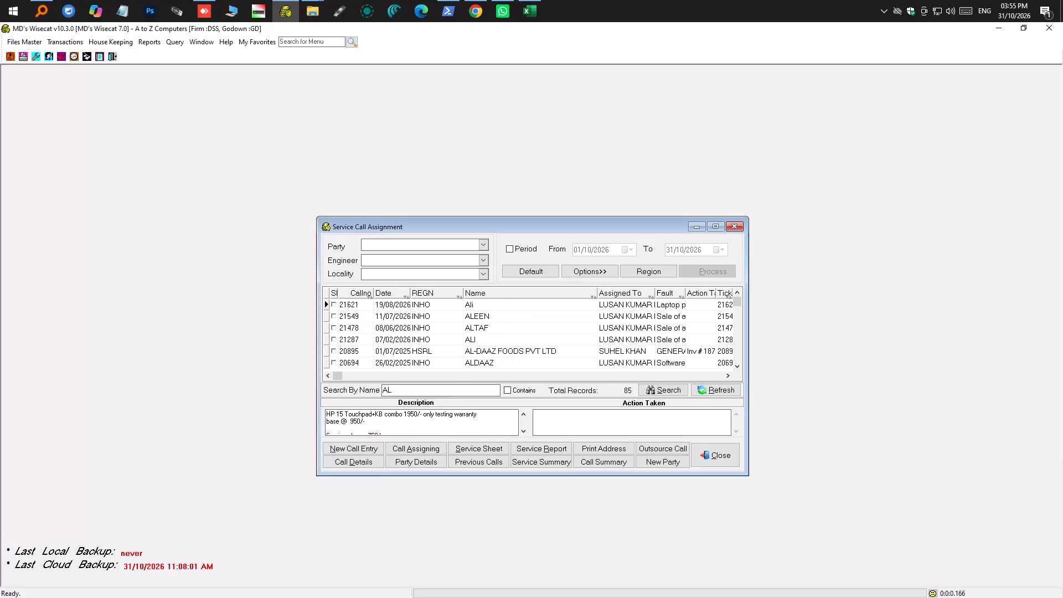
Narrow the service call name search to ALD, open ALDAAZ call 20694's details, and repeat it as a new call.
key("d")
left_click(403, 302)
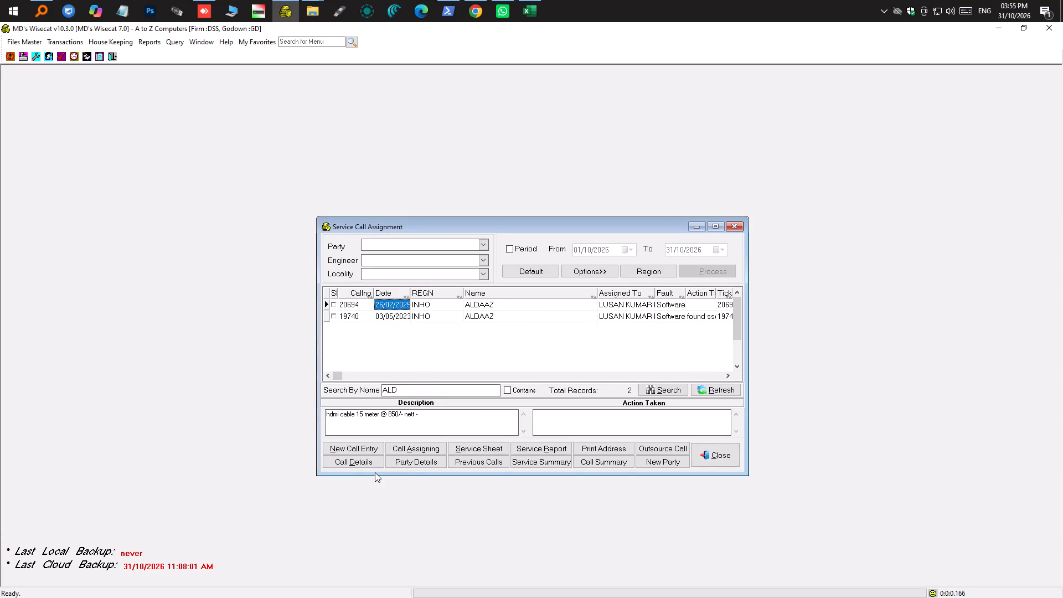
left_click(362, 462)
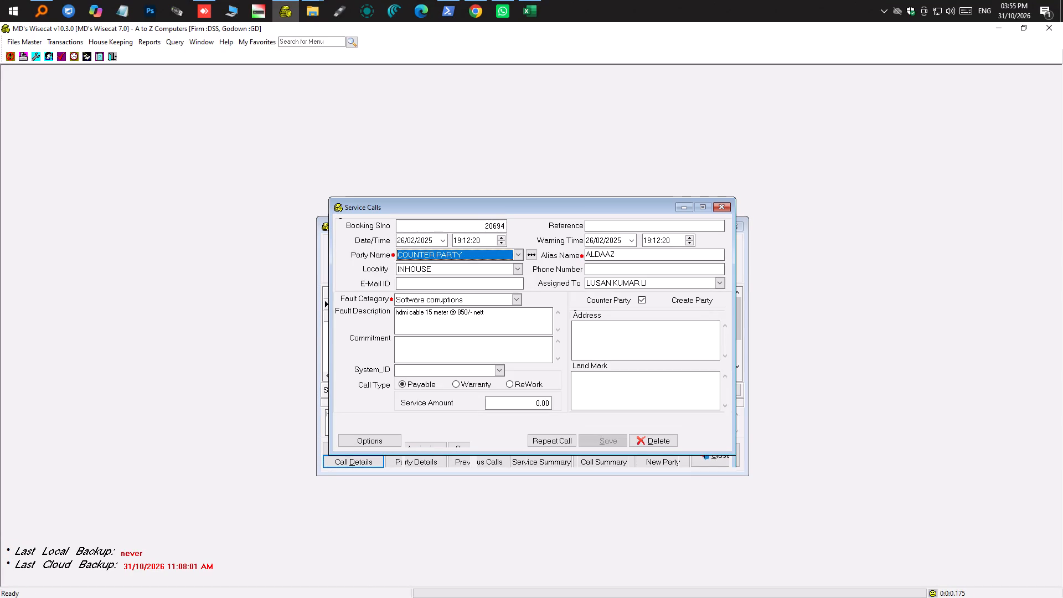
left_click(543, 441)
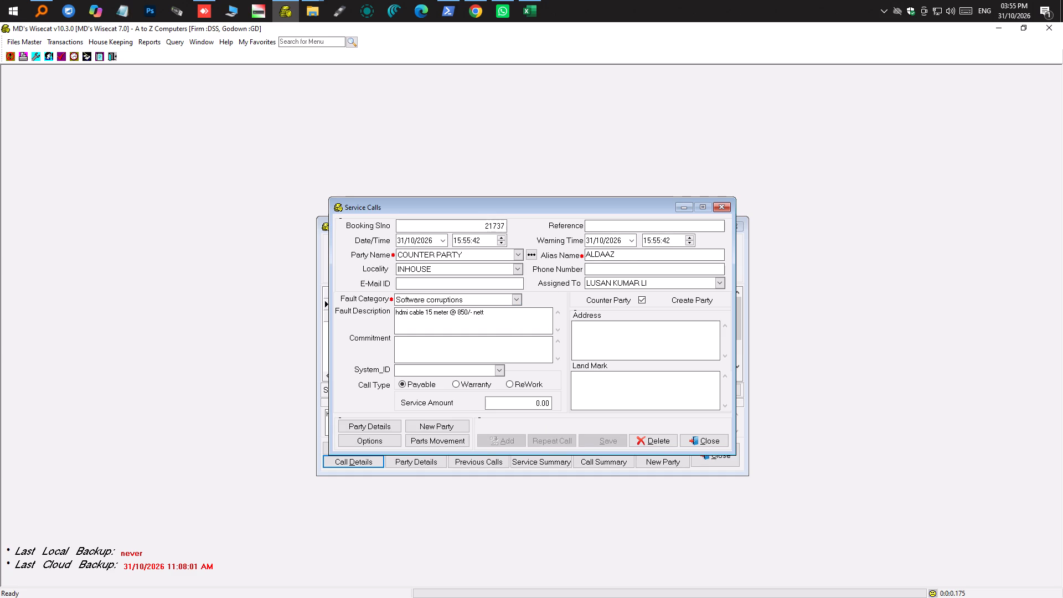
Clear the copied HDMI cable fault description in the repeated call and set its fault category to GENERAL SERVICE.
left_click_drag(496, 313, 386, 312)
key("BackSpace")
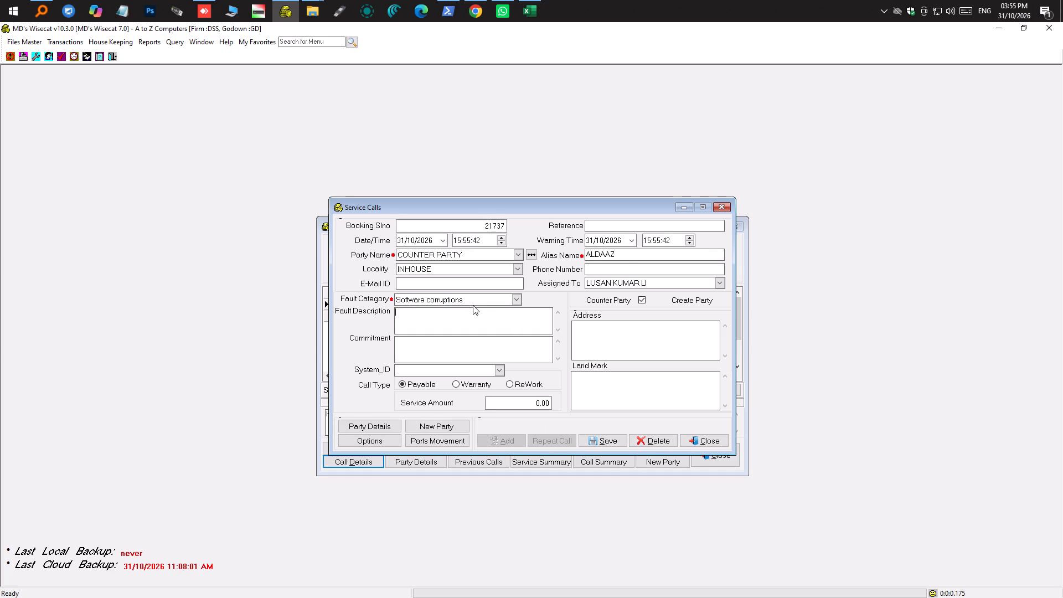
left_click(475, 301)
type("egene")
key("Return")
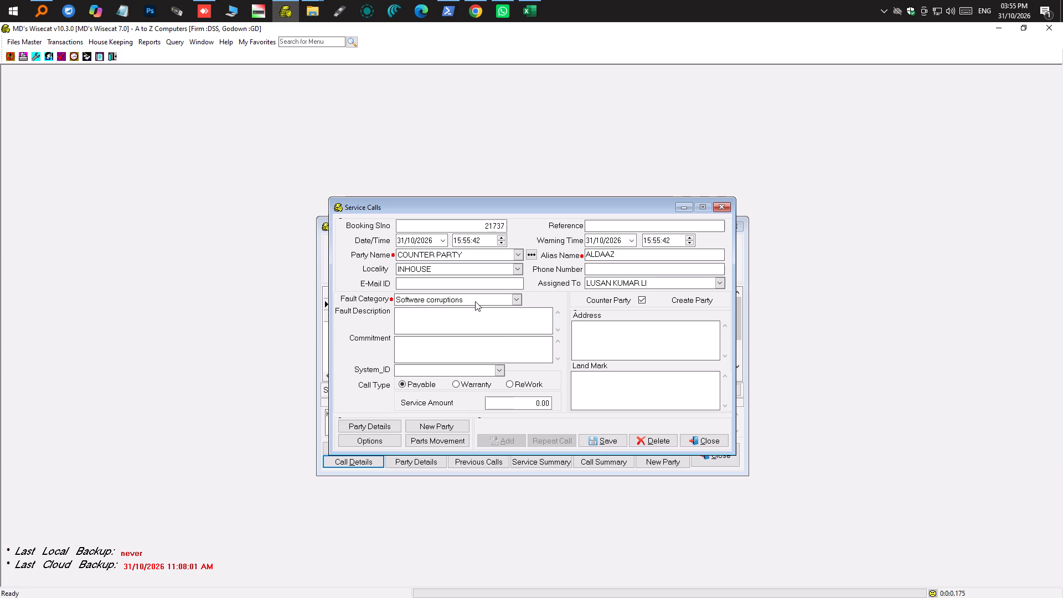
left_click(475, 301)
type("gene")
left_click(469, 350)
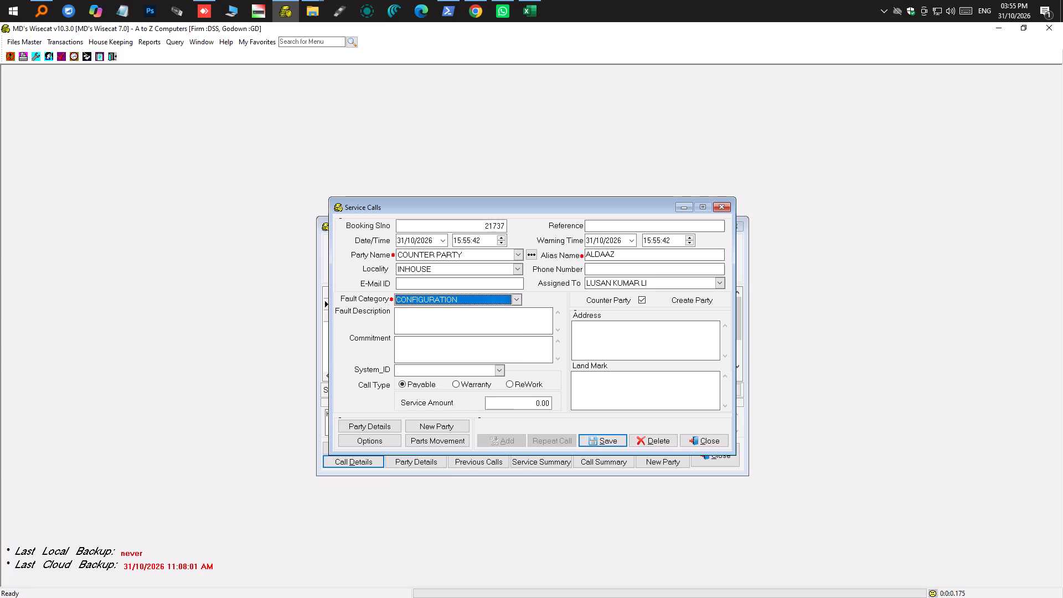
left_click(434, 303)
key("g")
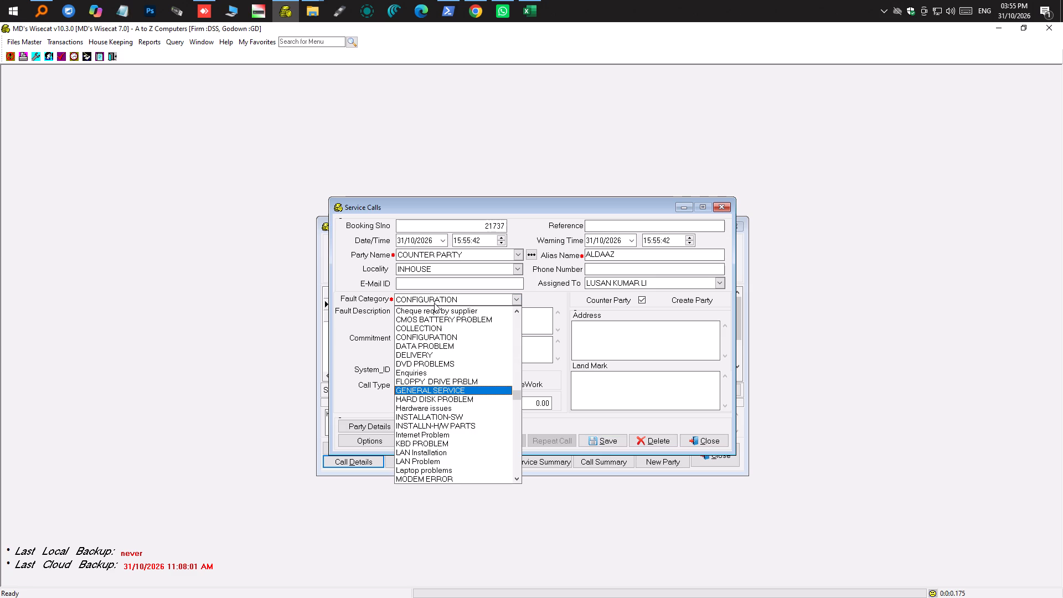
key("Return")
left_click(415, 283)
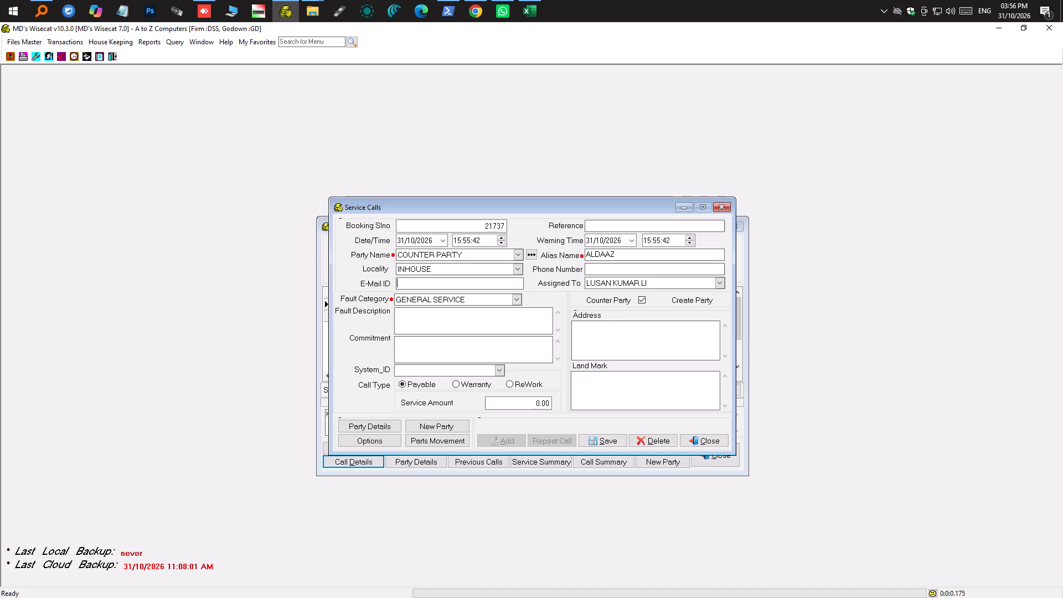
left_click(599, 333)
Enter the fault description "just updates person name number" and start a new line below it.
left_click(483, 320)
type("jusr")
key("space")
key("BackSpace")
key("BackSpace")
key("space")
key("BackSpace")
type("t")
key("space")
type("update")
type("s person name number")
key("space")
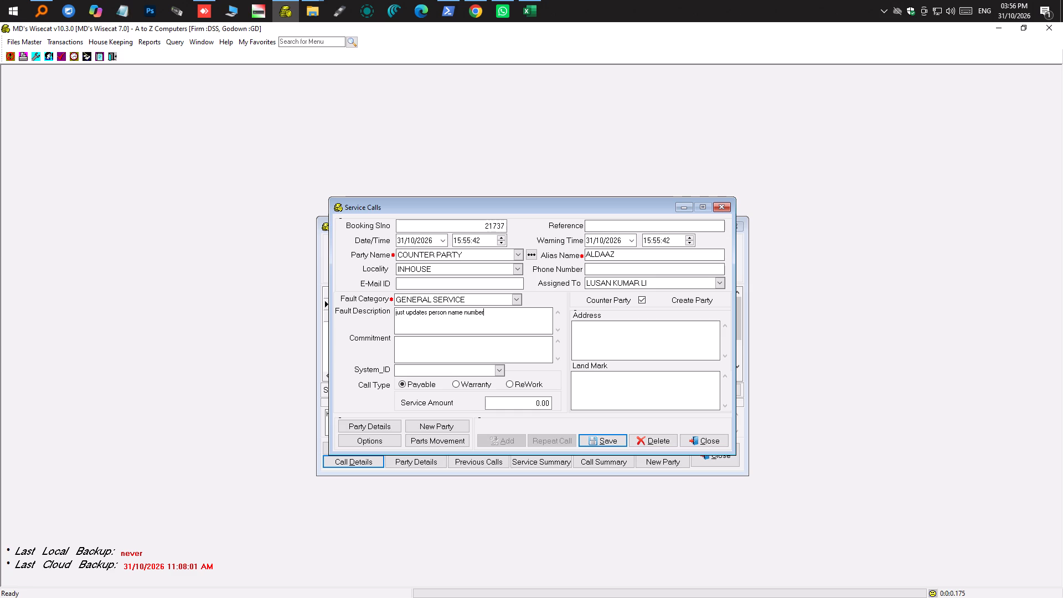
key("shift+Return")
Copy only the contact person's name, without Aldaaz, from Excel cell A13 into the description's second line in Wisecat, followed by a hyphen.
left_click(534, 8)
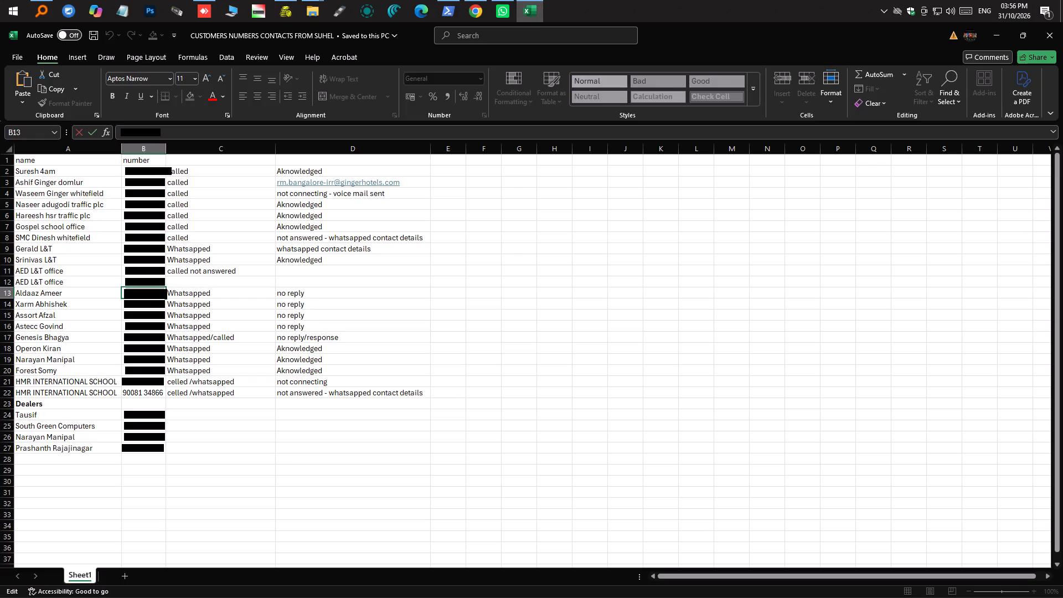
double_click(73, 293)
left_click_drag(73, 294, 40, 296)
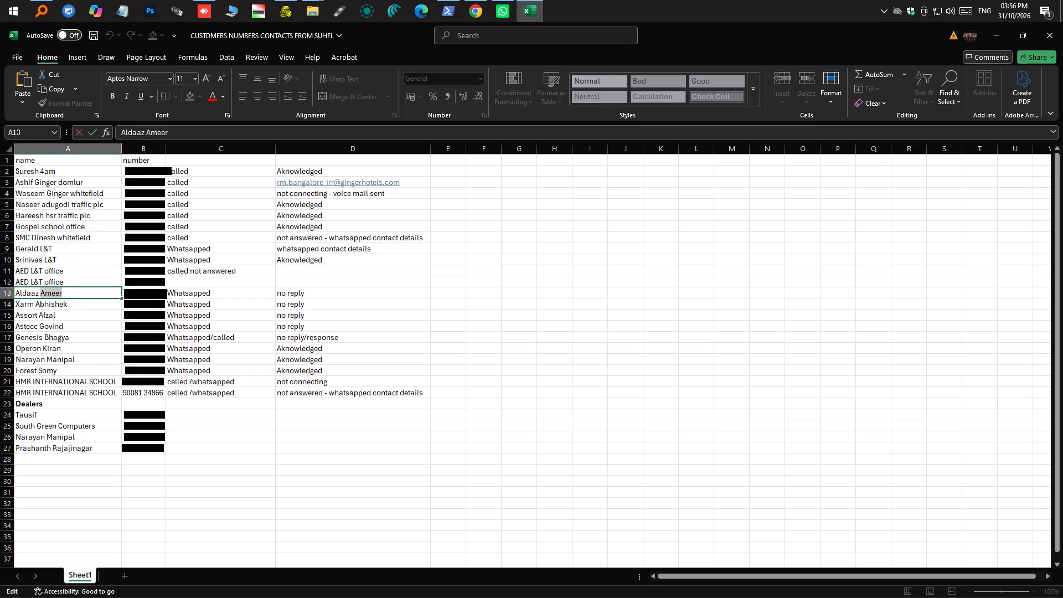
key("ctrl+c")
left_click(281, 4)
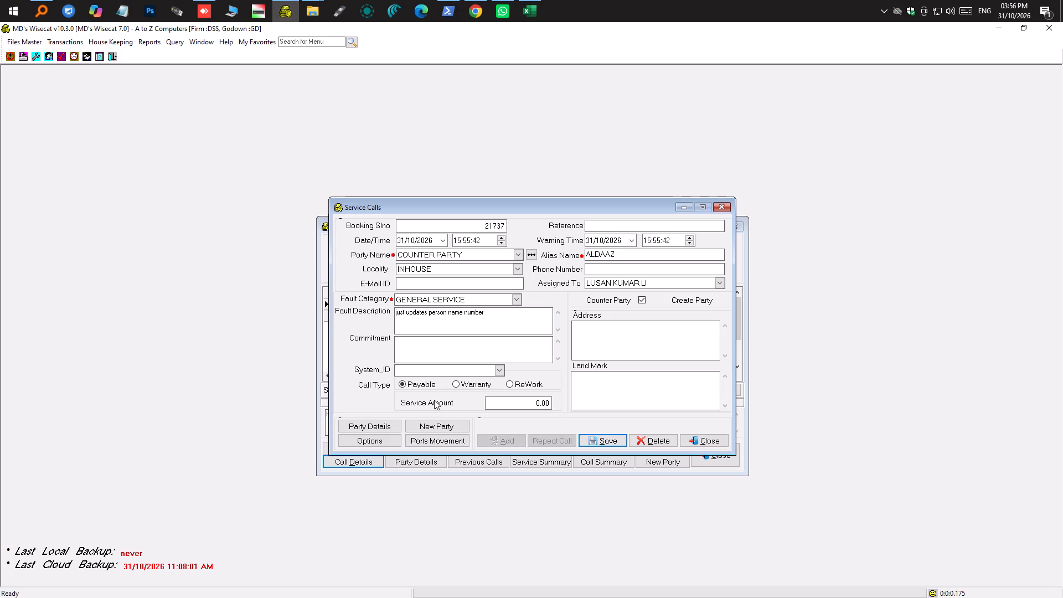
key("ctrl+v")
key("space")
key("minus")
key("space")
Copy the contact's whole phone number from Excel cell B13 and paste it after the hyphen in the Wisecat fault description.
left_click(528, 17)
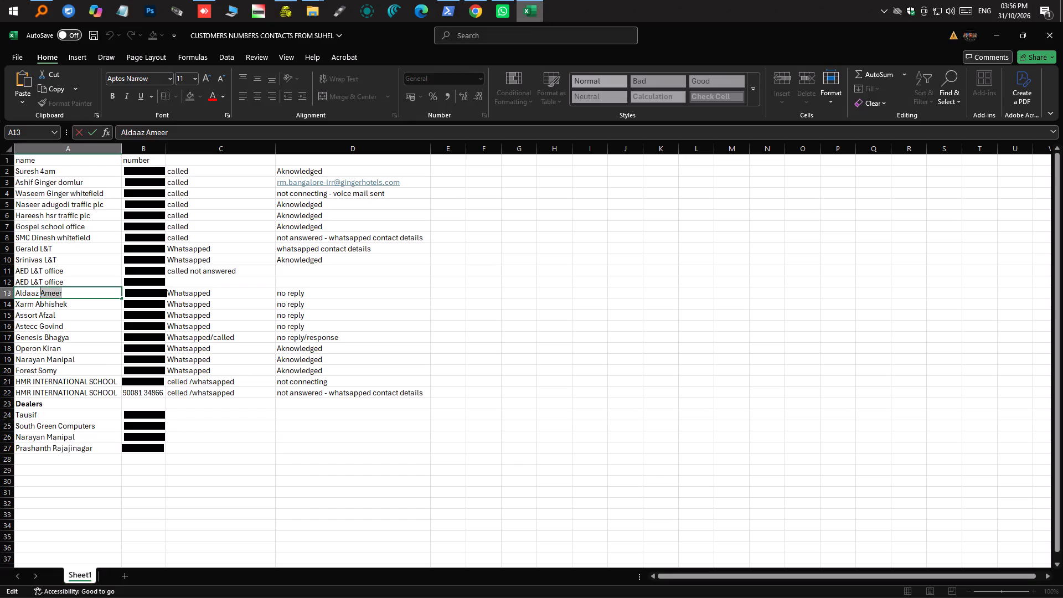
double_click(133, 292)
left_click_drag(124, 292, 163, 296)
key("ctrl+c")
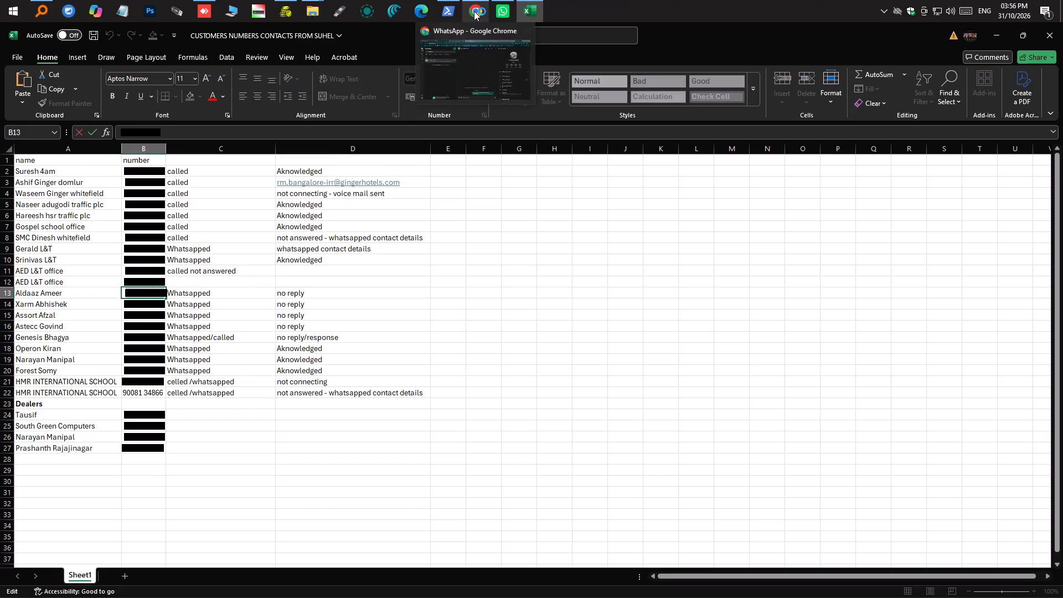
left_click(291, 9)
key("space")
key("ctrl+v")
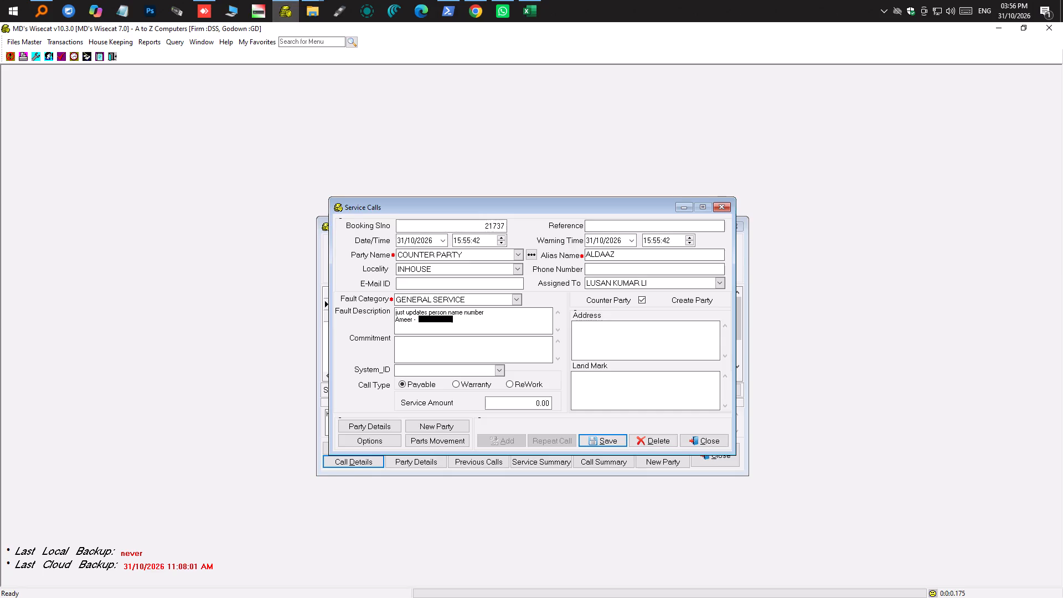
Copy the description's name-and-number line into the alias name after ALDAAZ and into the phone number field.
left_click_drag(479, 318, 368, 320)
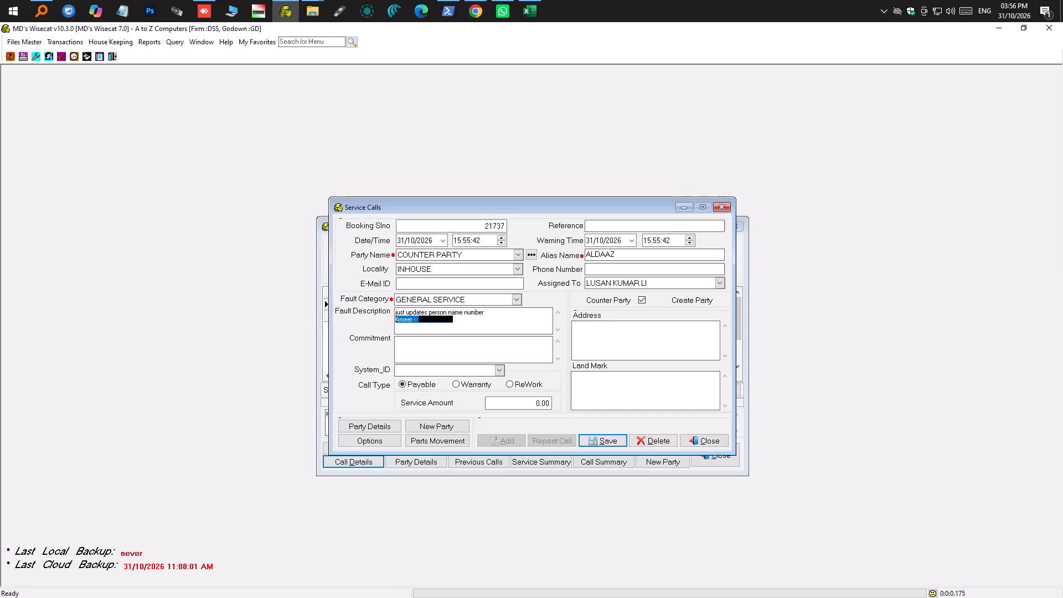
key("ctrl+c")
left_click(625, 252)
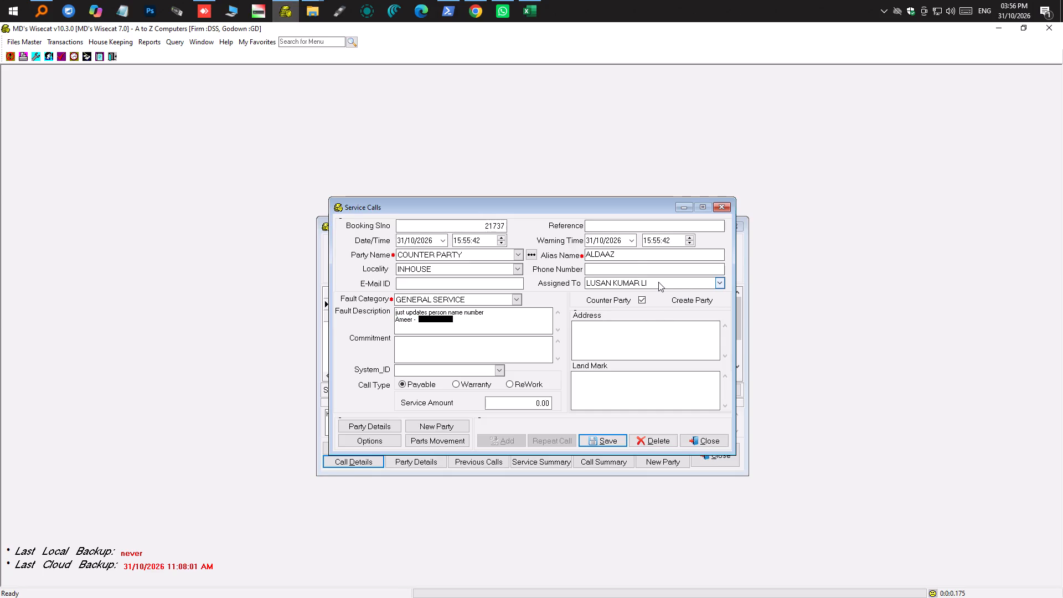
key("space")
key("ctrl+v")
left_click(626, 271)
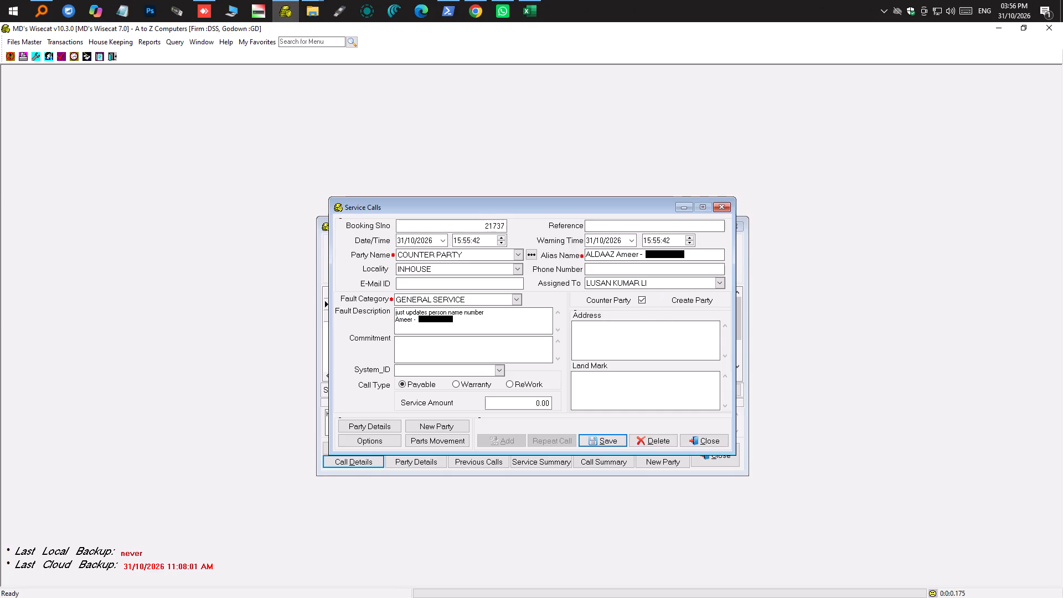
key("ctrl+v")
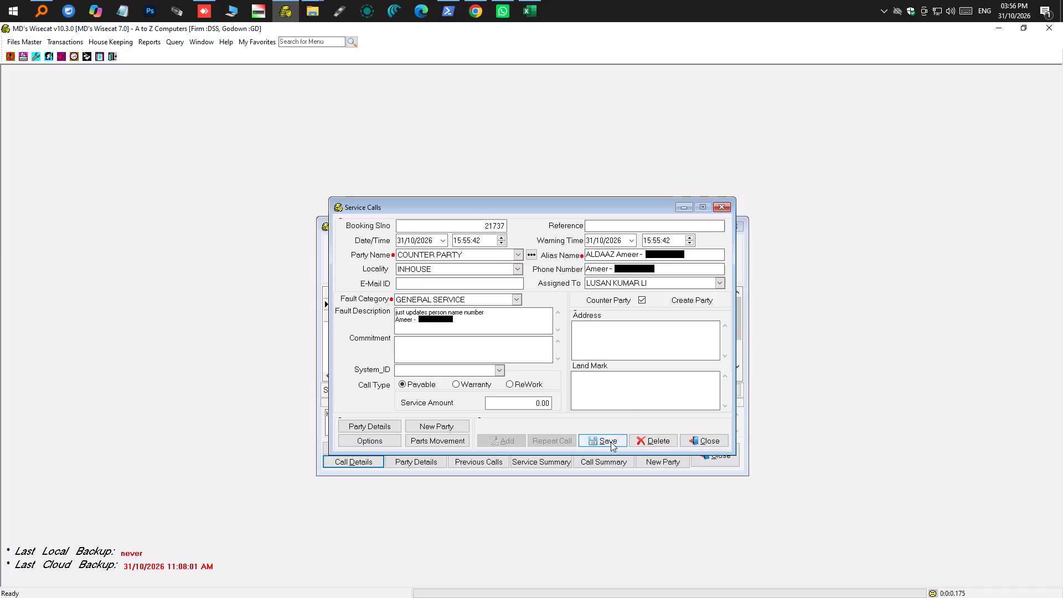
Add the line "last service or inquiry on august 2026" to the fault description, save the call, and close its form.
left_click(474, 327)
key("shift+Return")
type("last")
key("space")
type("service or in")
type("quiry")
key("space")
type("on august 2026")
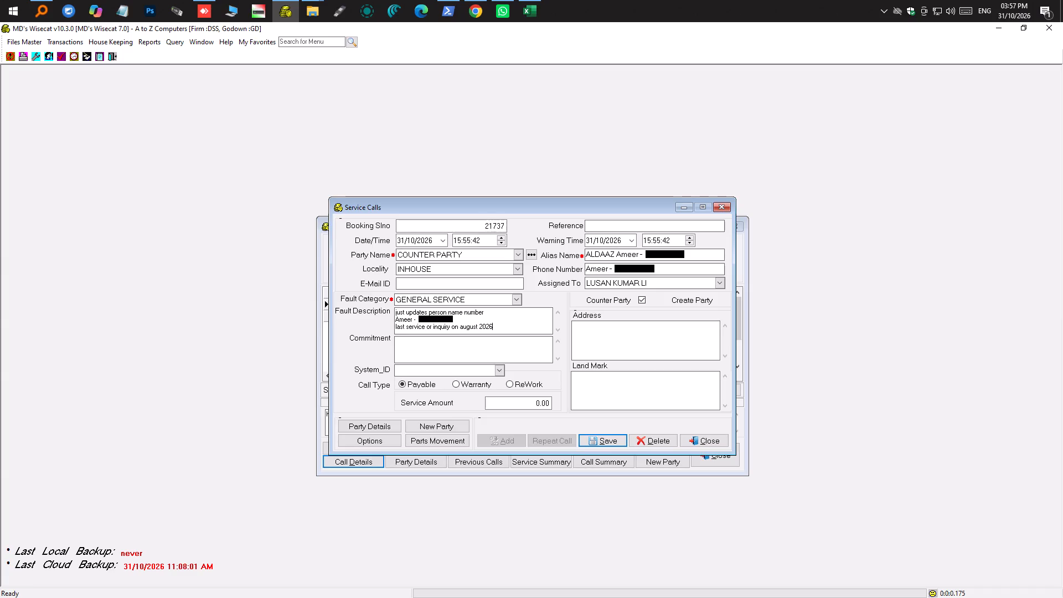
left_click(596, 444)
left_click(714, 440)
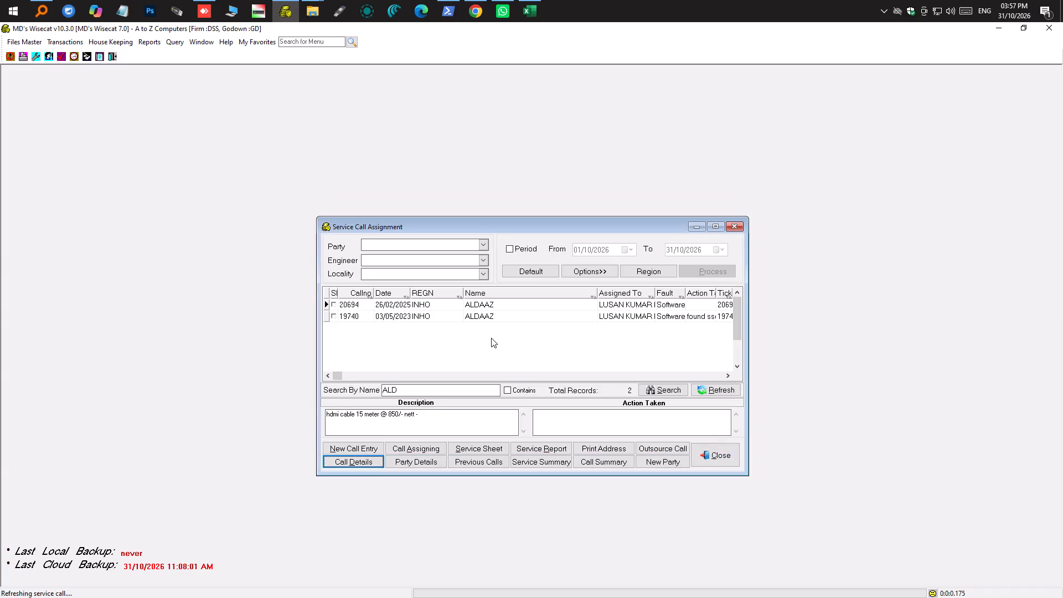
Set the priority of the new ALDAAZ service call 21737 in the call assignment list.
right_click(389, 329)
left_click(433, 180)
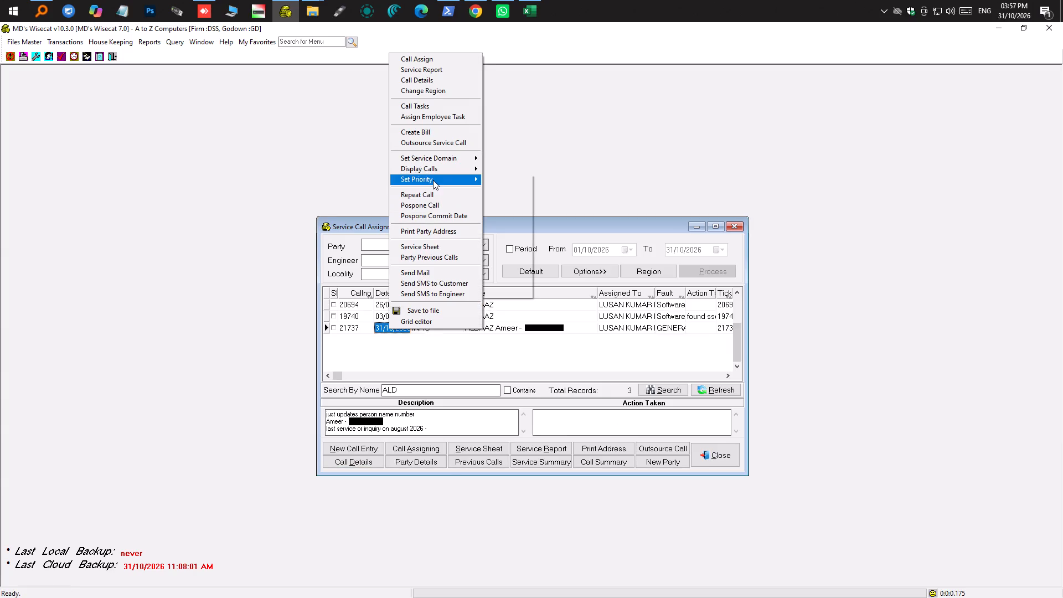
left_click(507, 230)
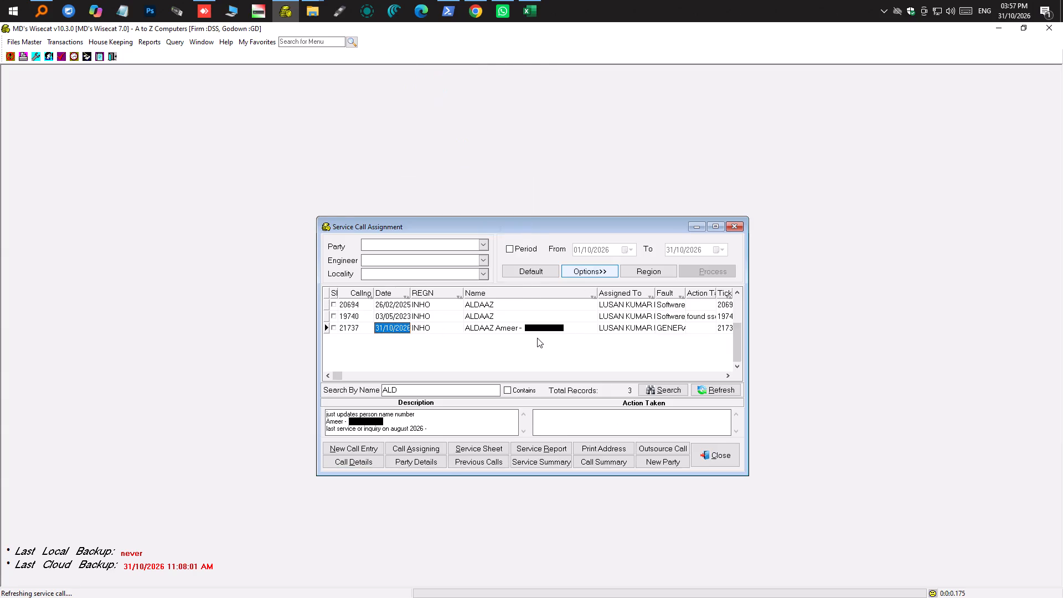
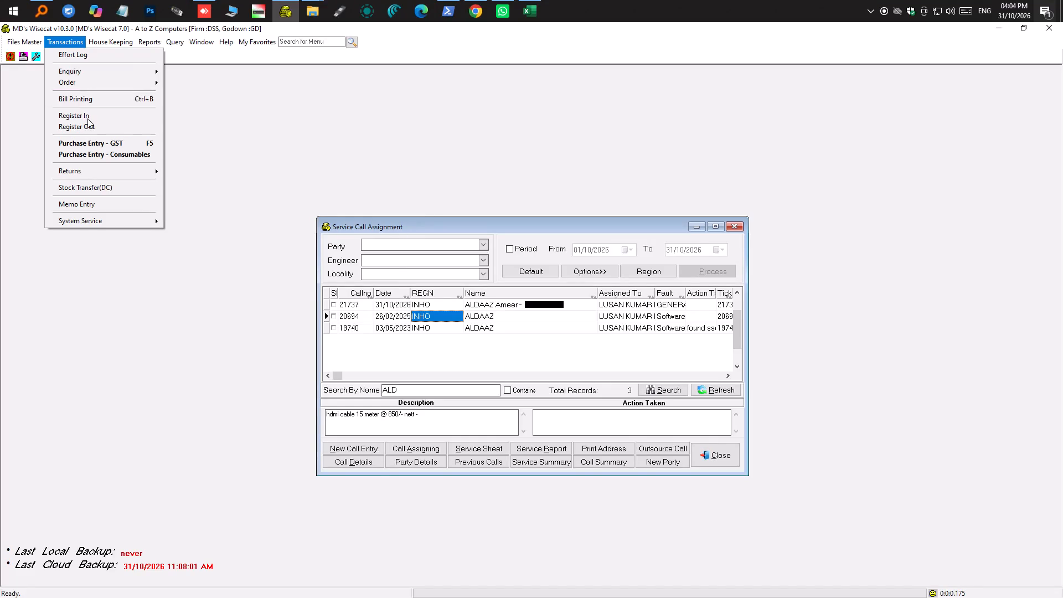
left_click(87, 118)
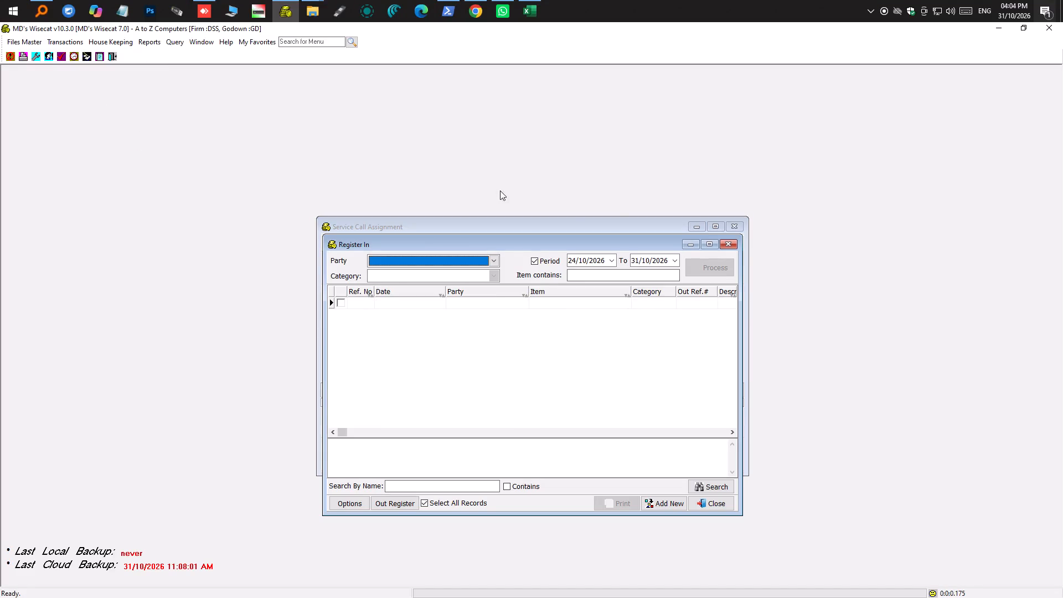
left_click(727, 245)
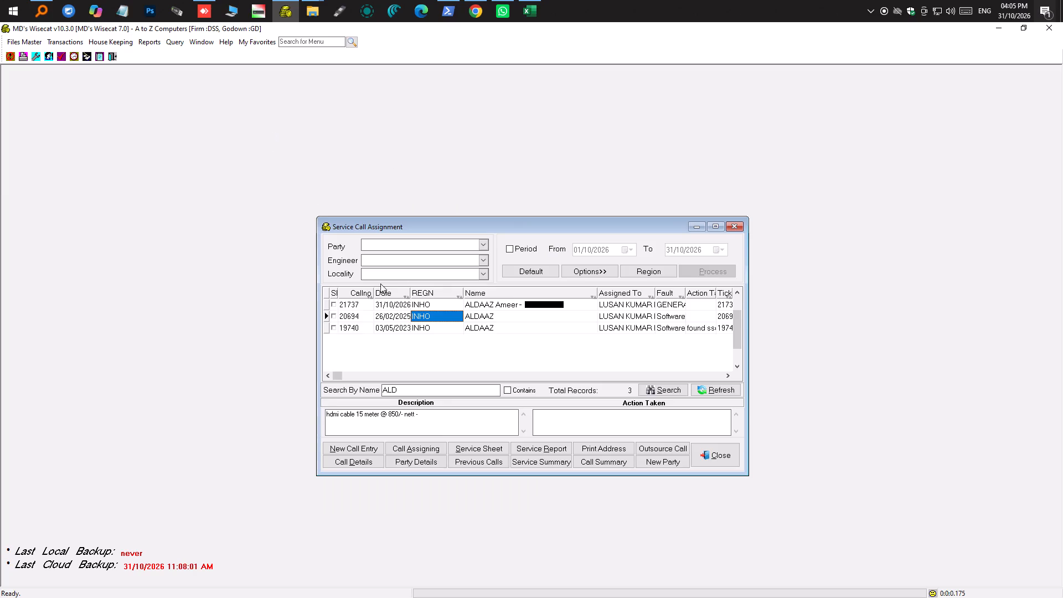
Clear the name search and filter the service calls to the period from 31/10/2026 to 31/10/2026.
left_click_drag(408, 392, 364, 393)
key("BackSpace")
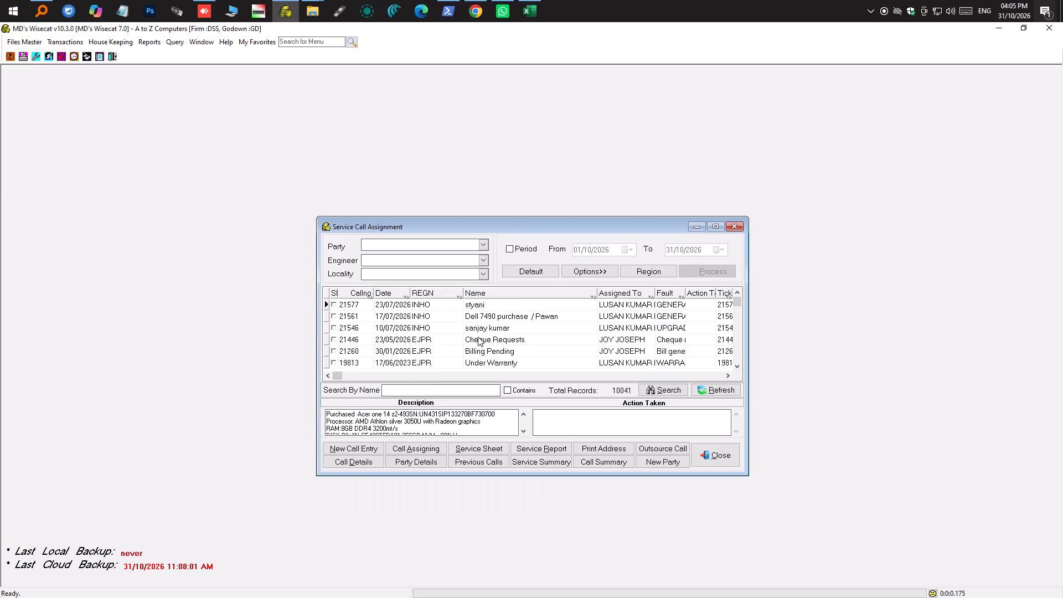
left_click(521, 252)
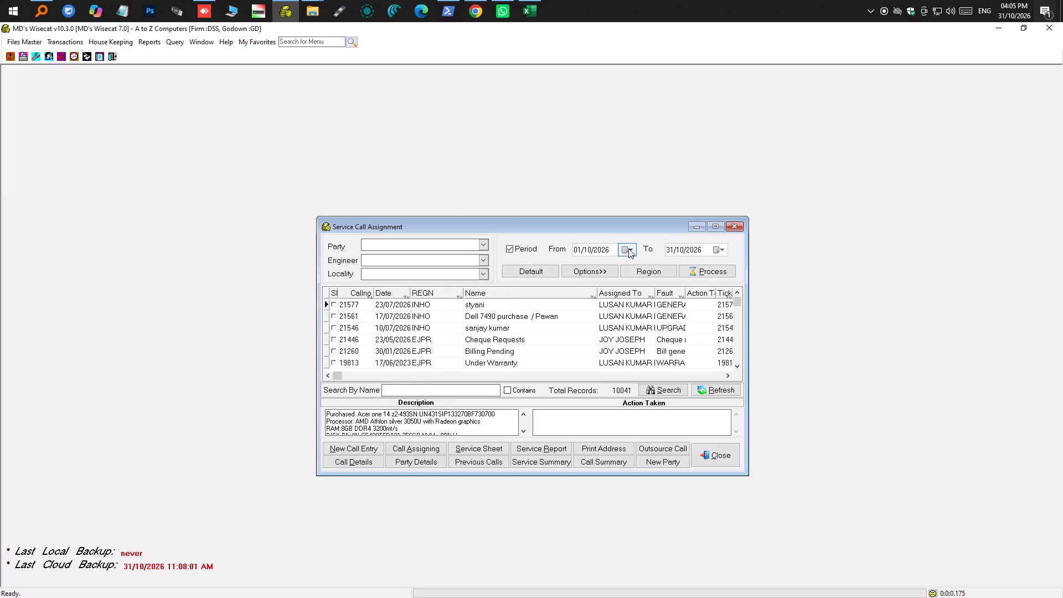
left_click(628, 249)
left_click(669, 320)
left_click(711, 272)
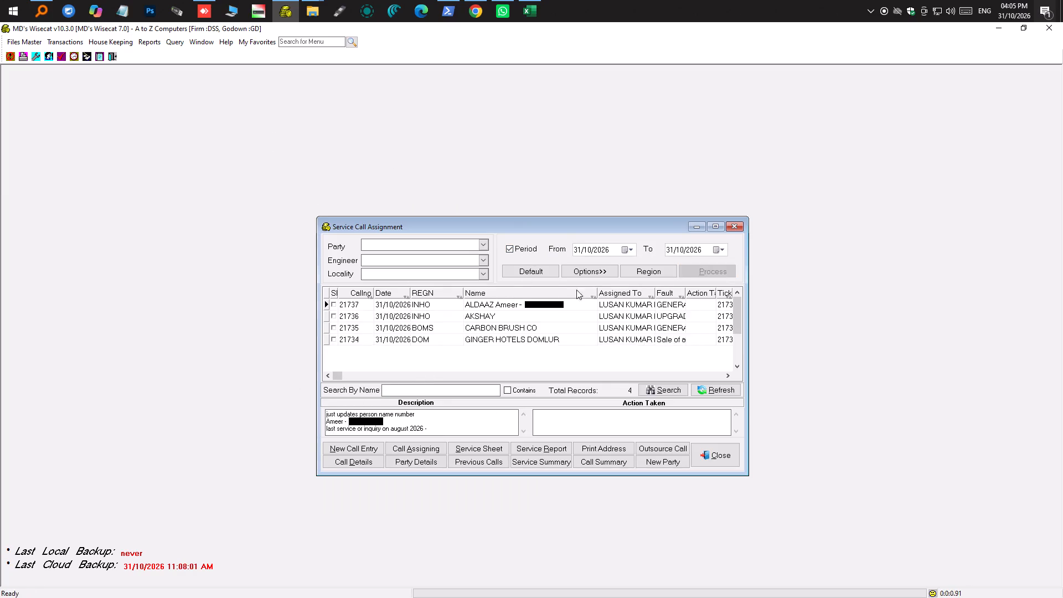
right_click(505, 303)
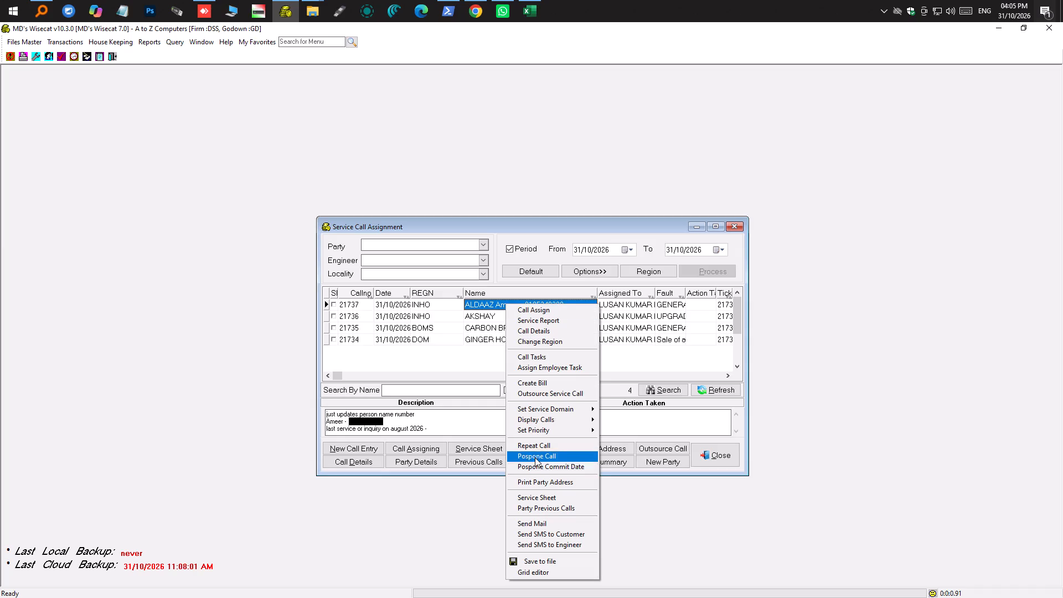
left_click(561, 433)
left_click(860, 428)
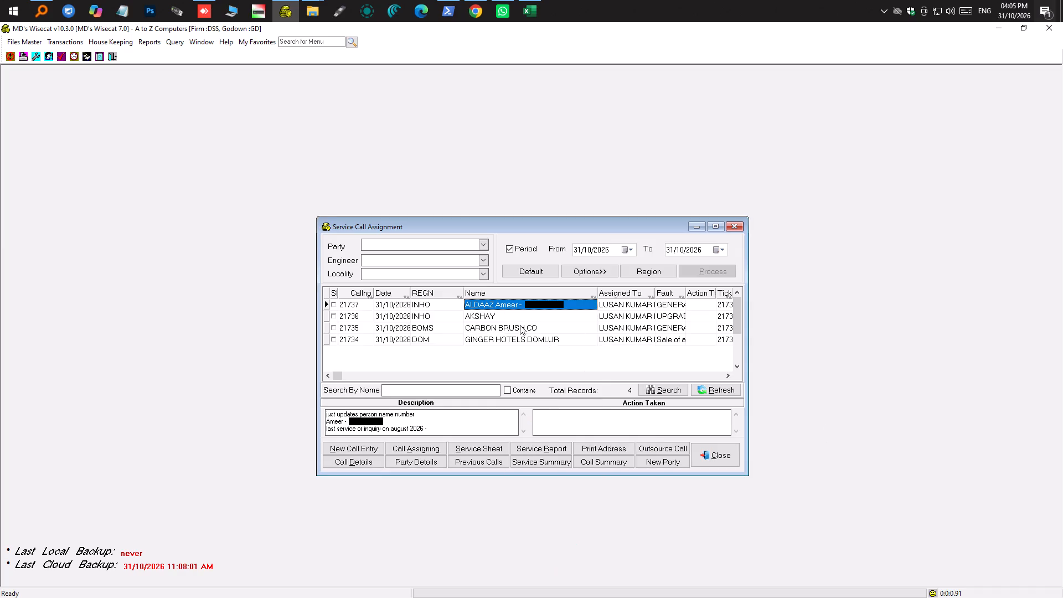
Check the descriptions of the CARBON BRUSH CO and GINGER HOTELS DOMLUR service calls.
left_click(486, 329)
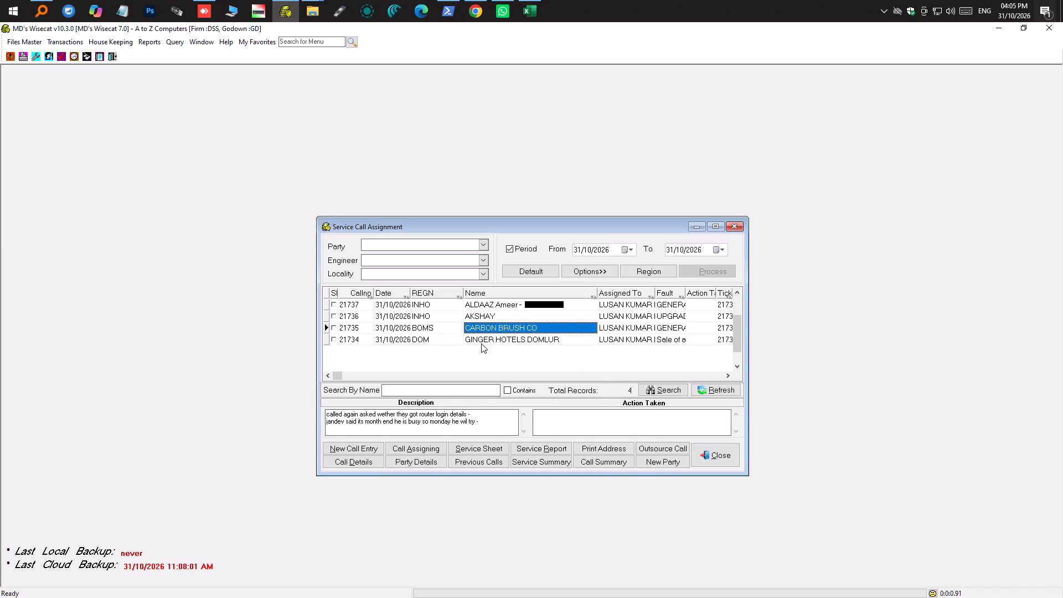
left_click(481, 340)
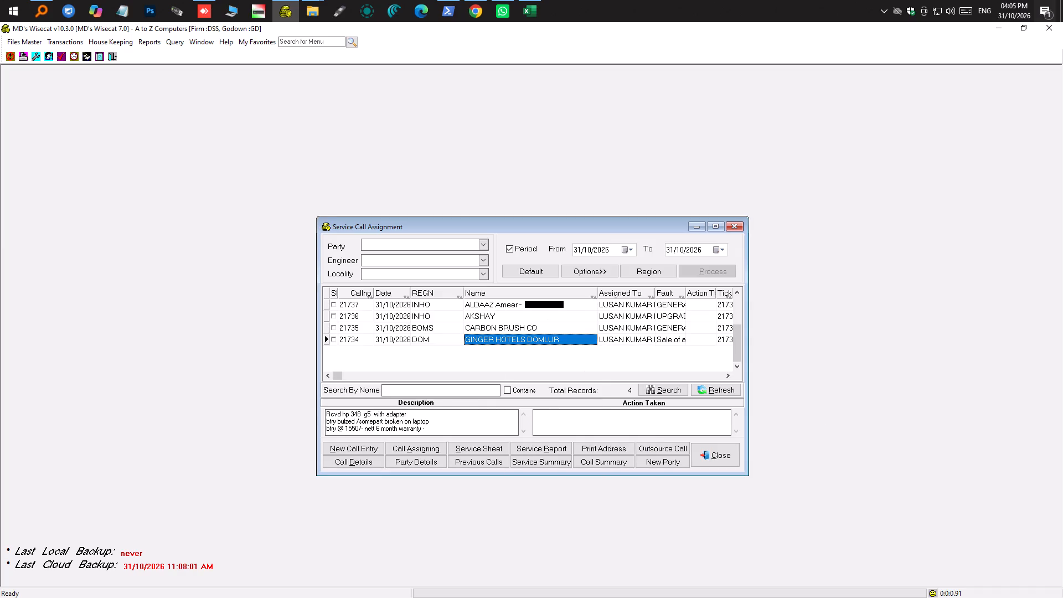
left_click(497, 328)
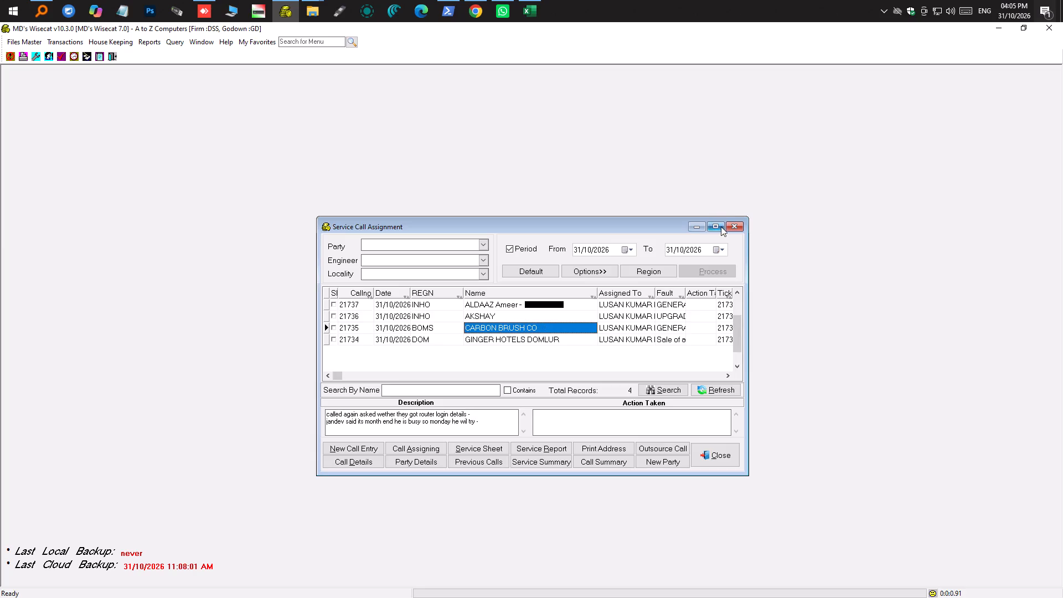
Switch to Excel and close the customer contacts workbook, saving its changes.
left_click(533, 12)
left_click(549, 323)
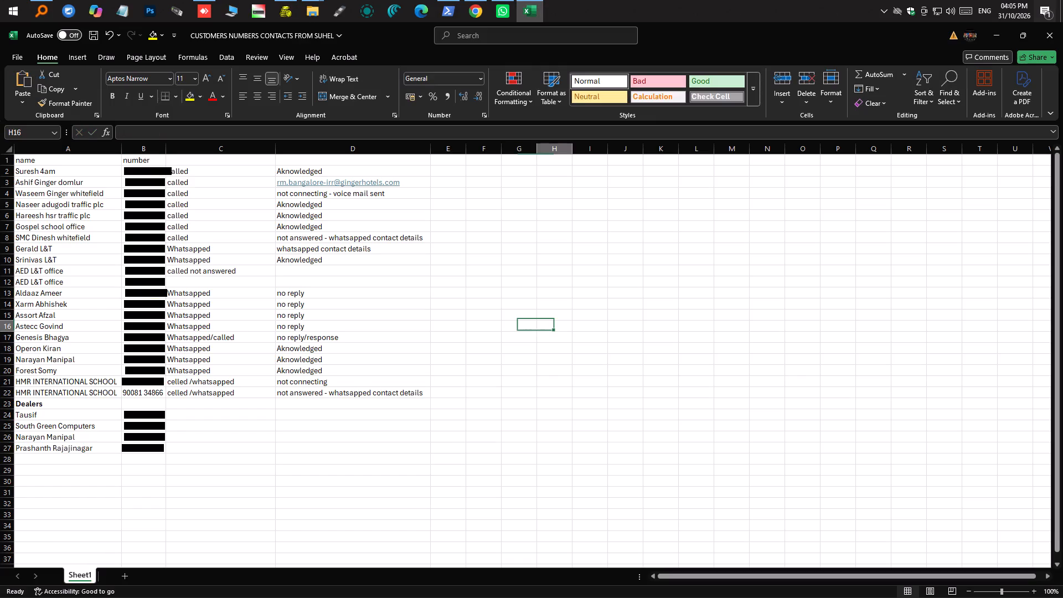
left_click_drag(22, 295, 278, 296)
left_click(562, 317)
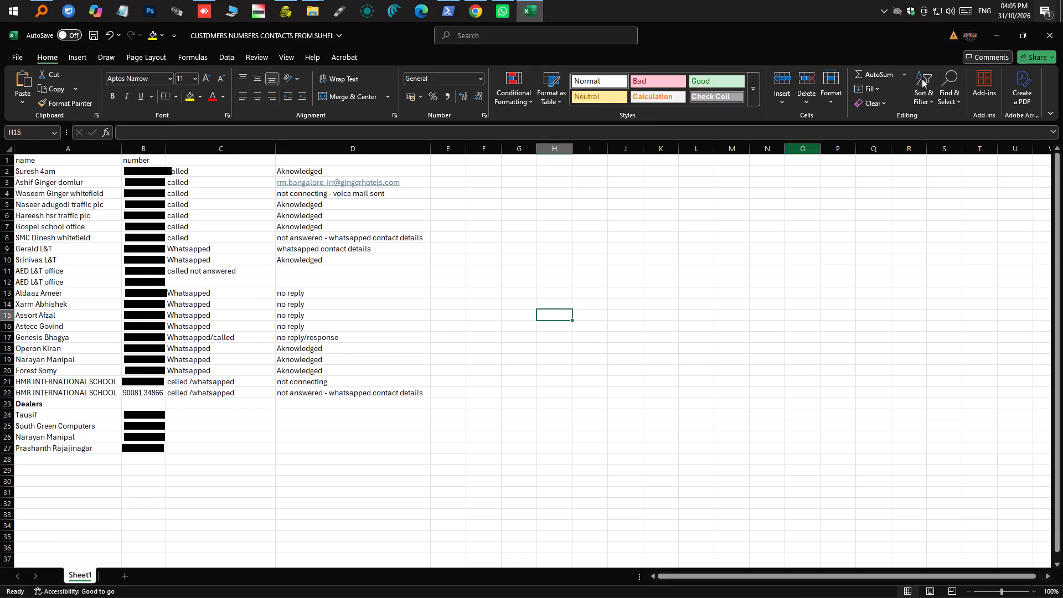
left_click(1038, 37)
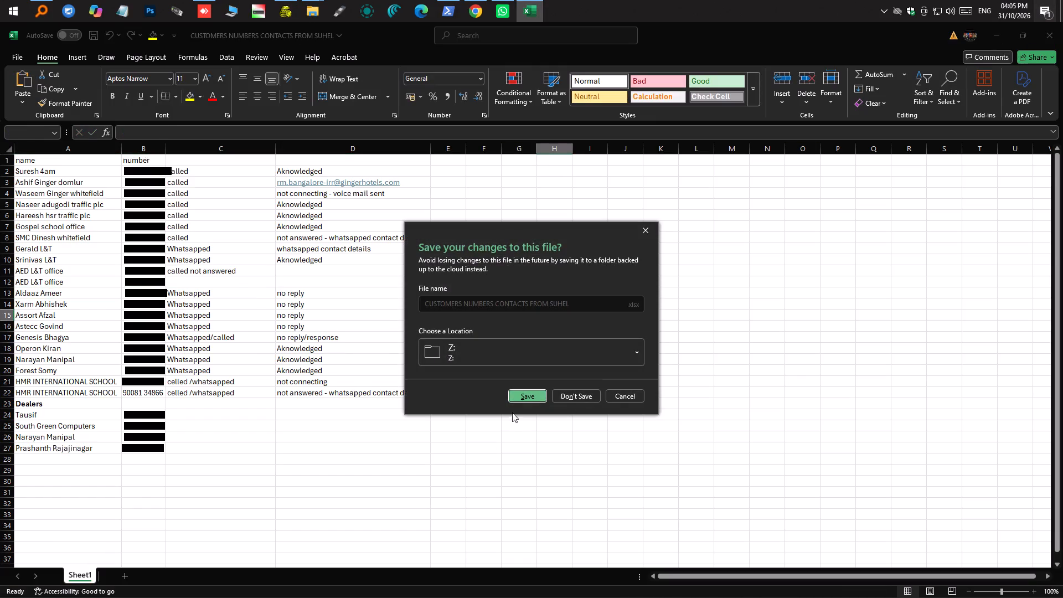
left_click(523, 398)
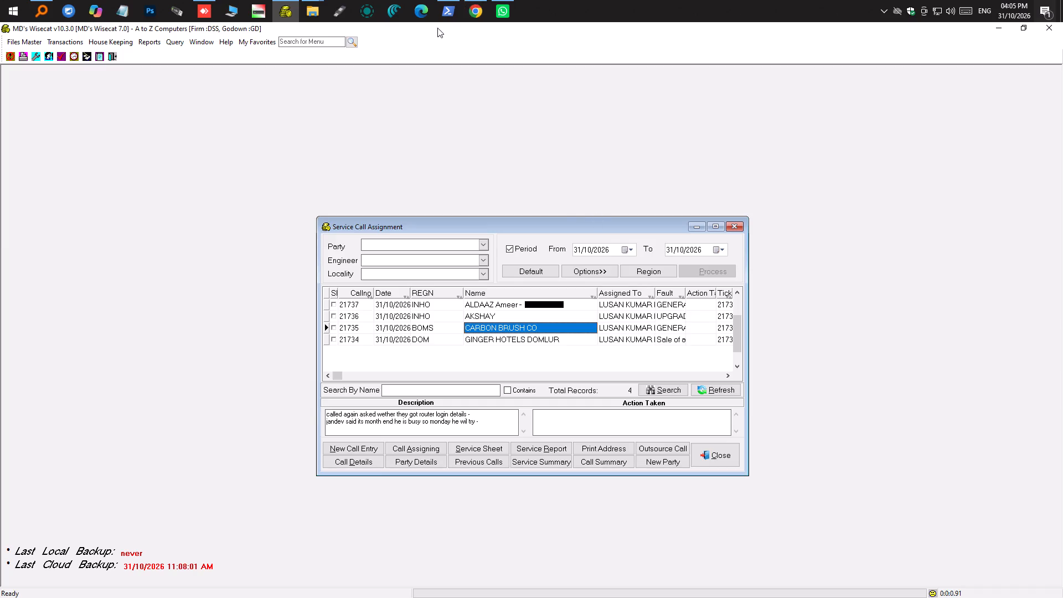
Switch to Chrome and examine the walk-in lead's contact, requirement, opportunity, assignment and follow-up details in Leads to Dollars.
left_click(470, 9)
scroll(295, 321, "down", 3)
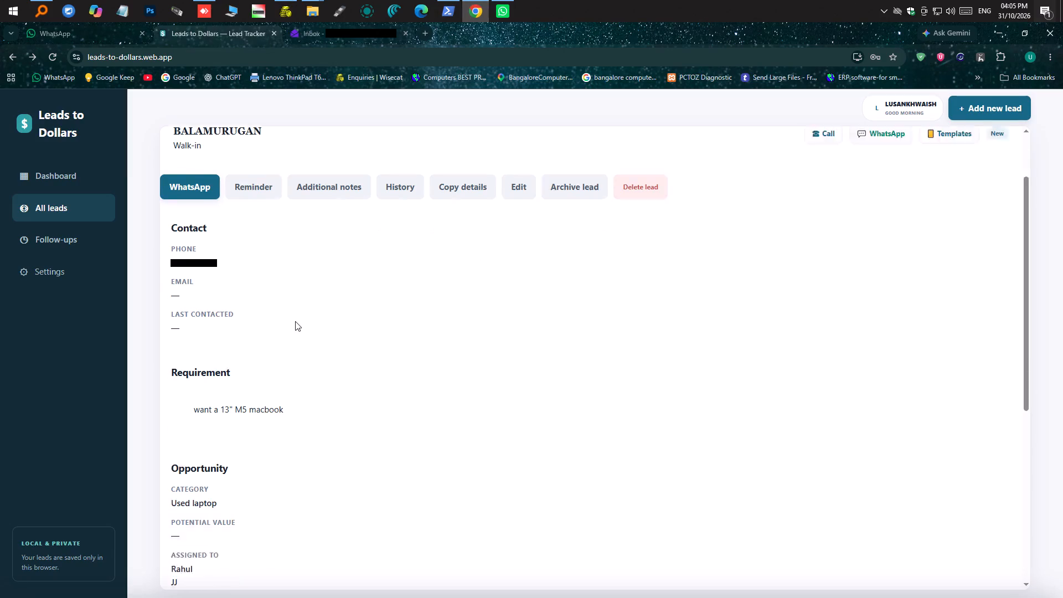
scroll(295, 321, "down", 10)
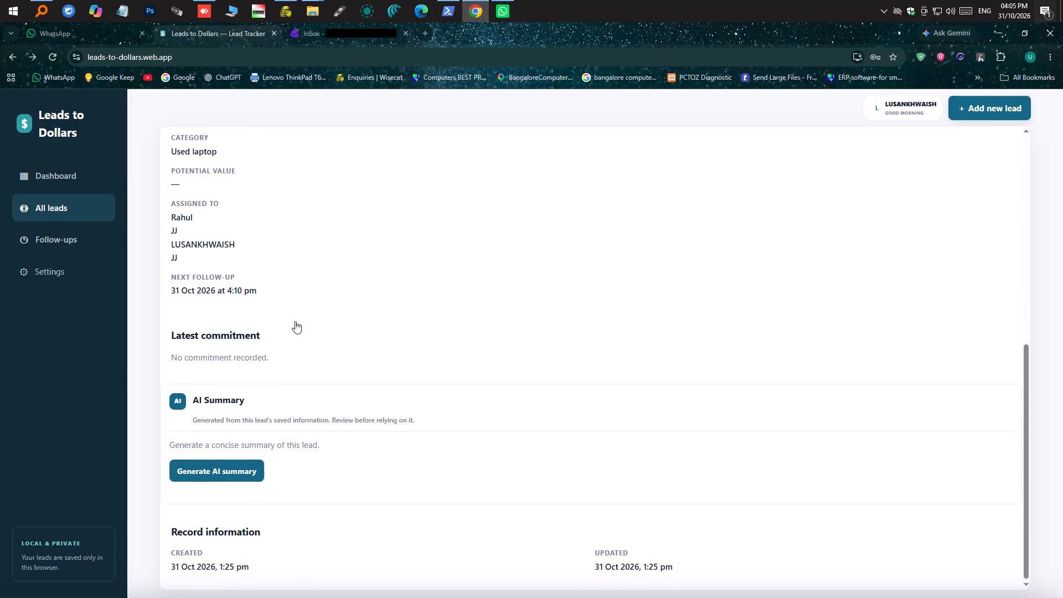
scroll(295, 321, "up", 3)
scroll(295, 321, "down", 5)
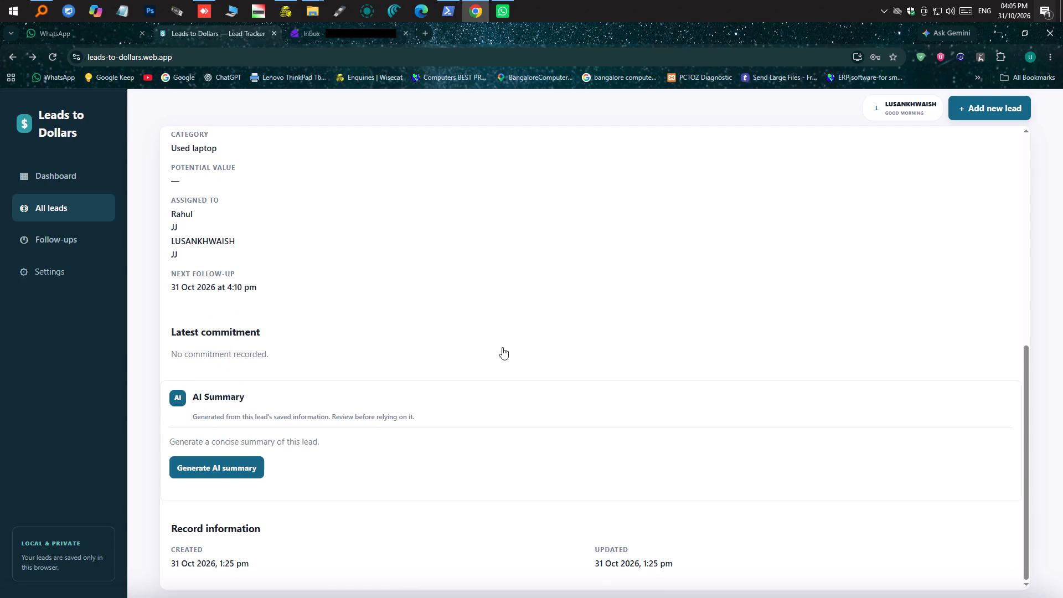
scroll(502, 347, "up", 20)
scroll(502, 347, "up", 1)
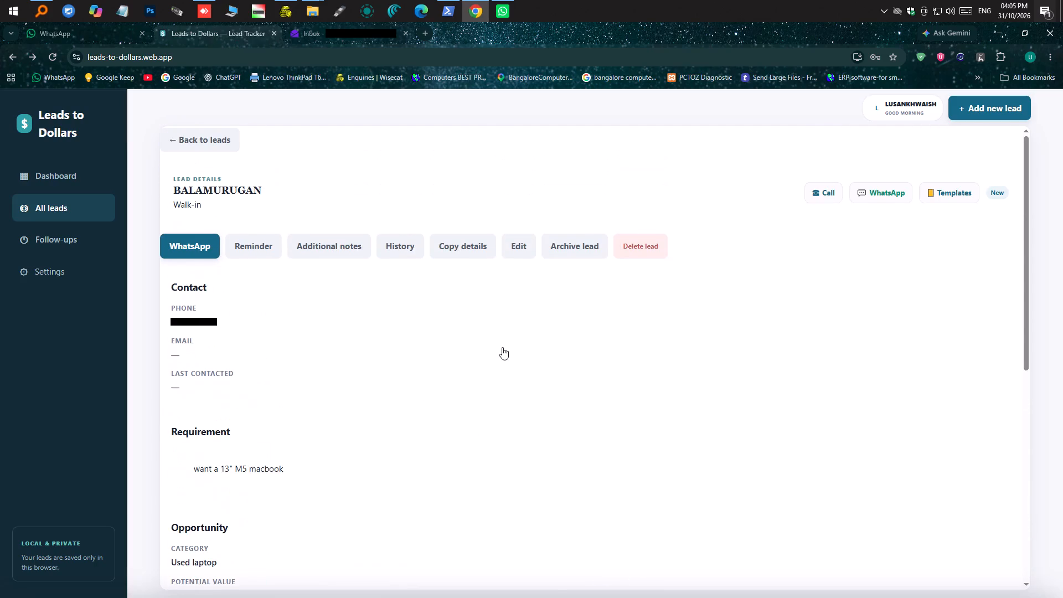
scroll(502, 347, "down", 11)
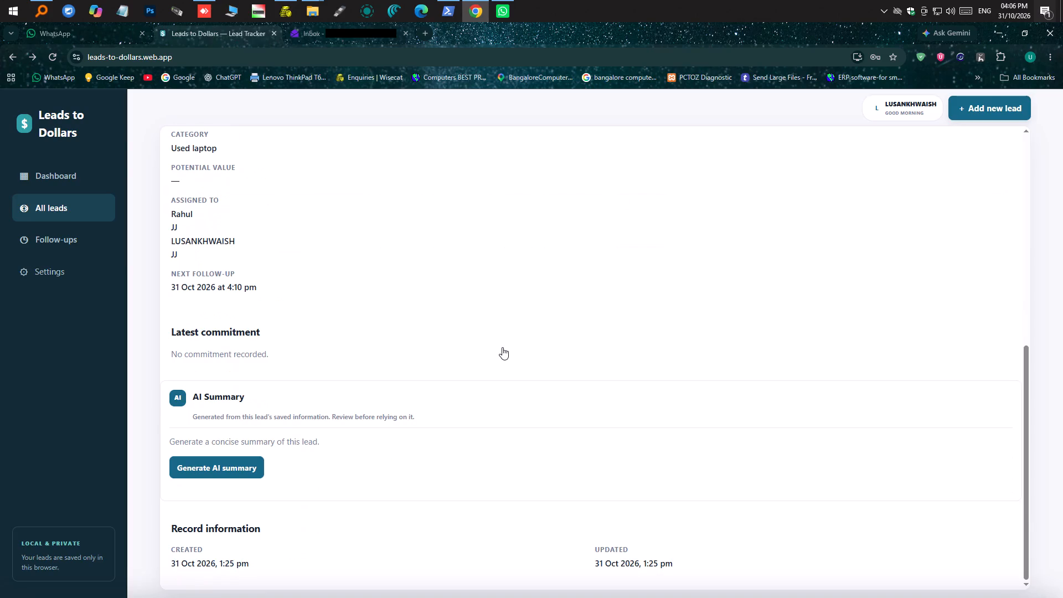
scroll(502, 347, "up", 11)
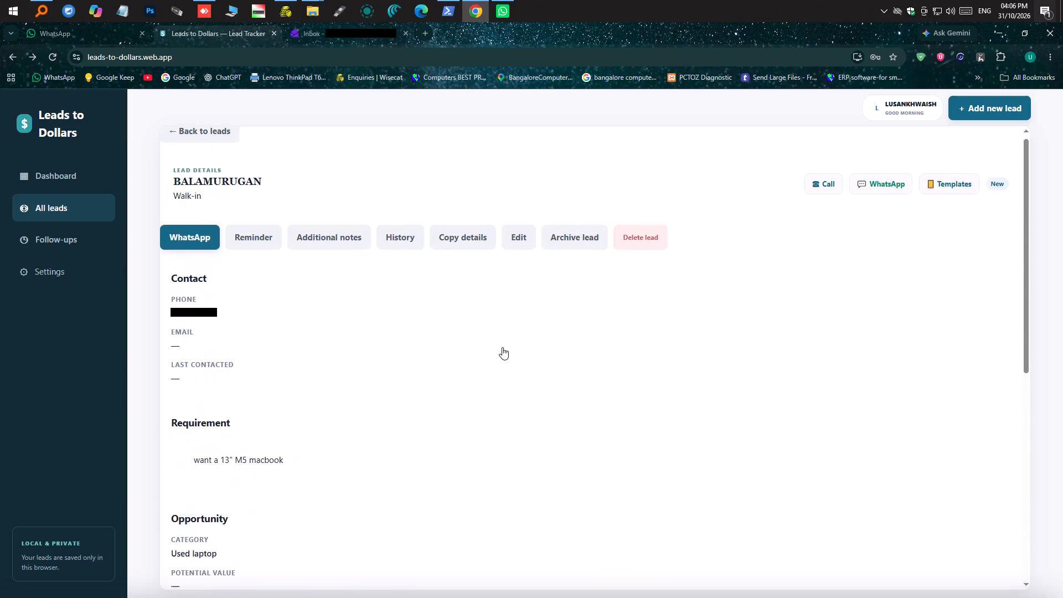
scroll(502, 347, "up", 4)
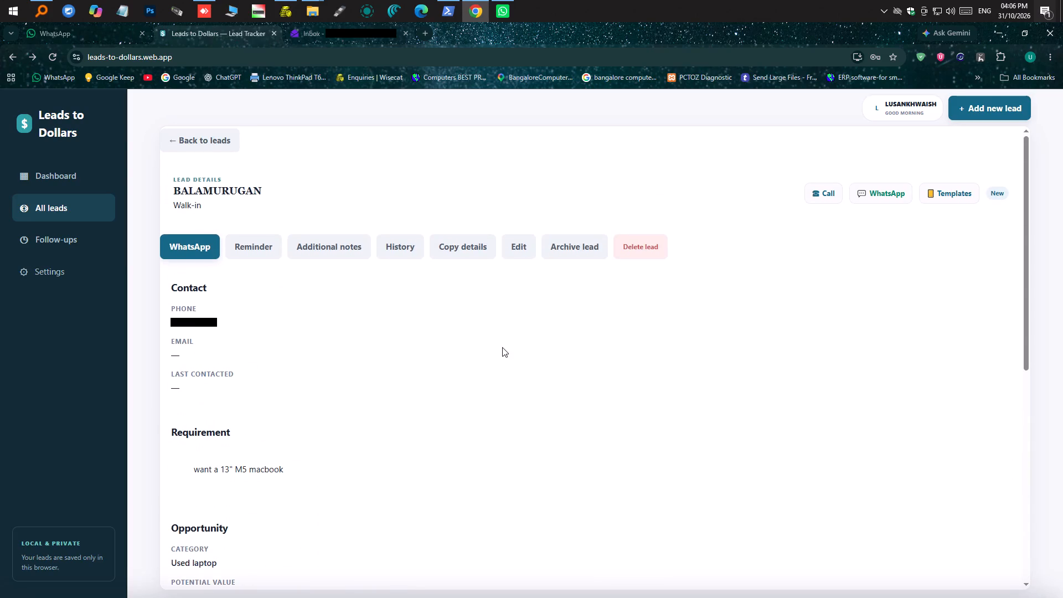